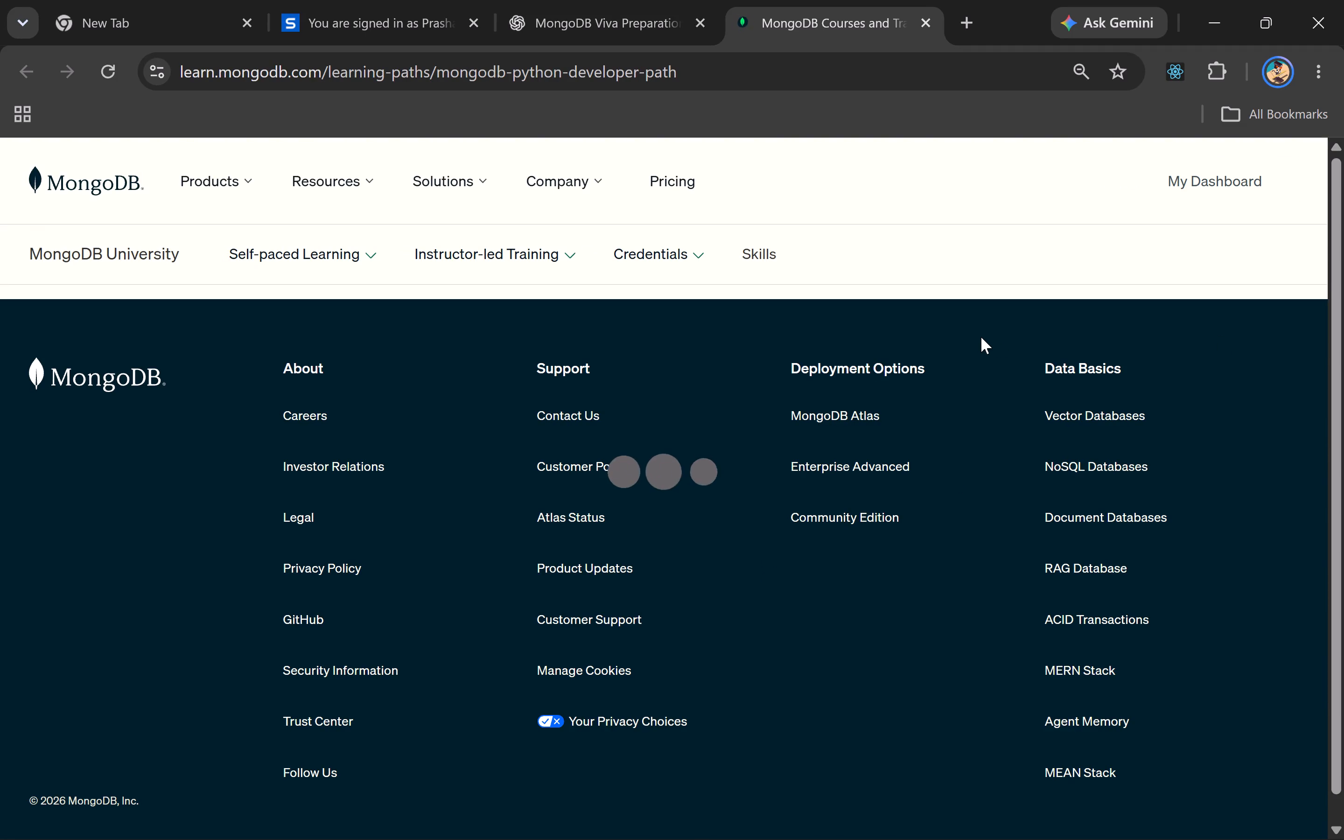
# Leave the MongoDB Python Developer Path page and open the personal learner dashboard.
pyautogui.scroll(1, 981, 337)
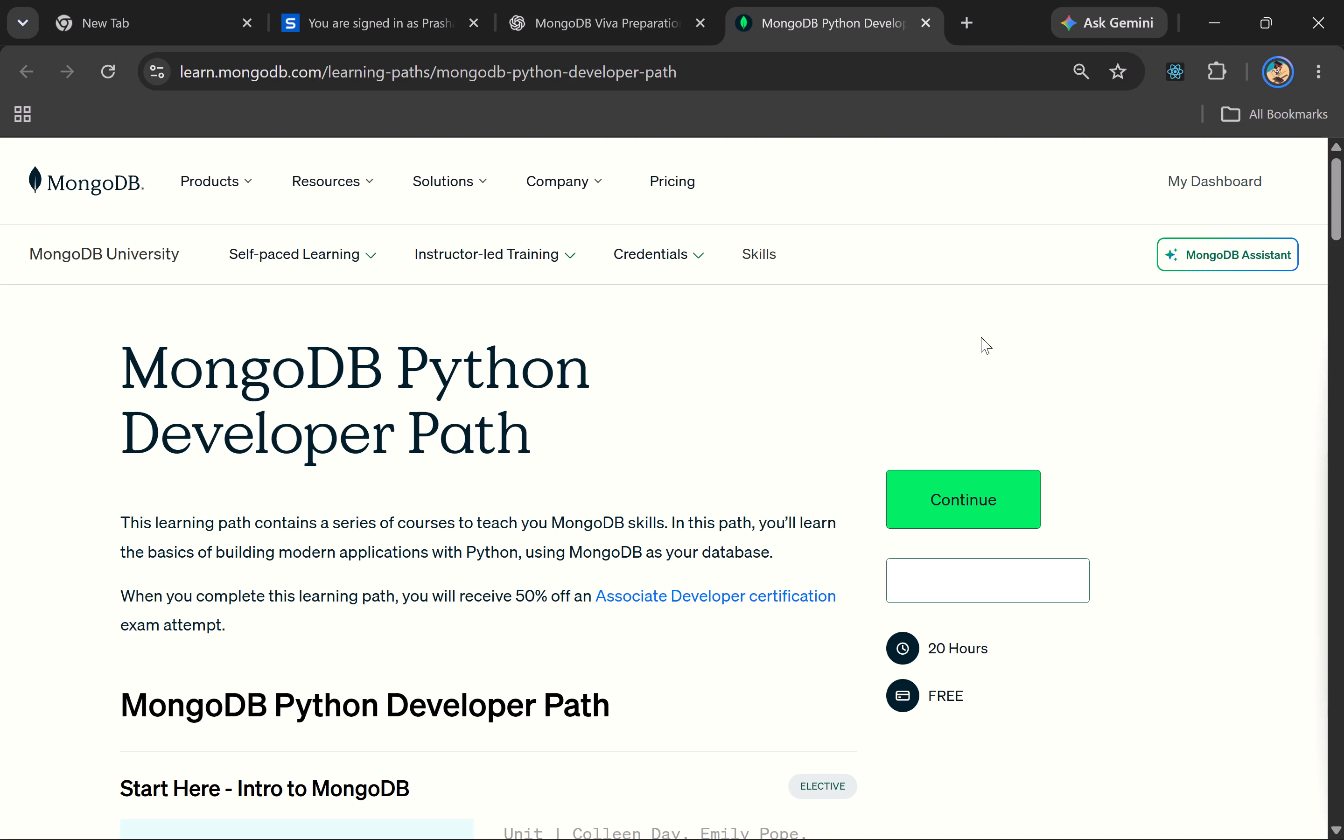
pyautogui.scroll(-2, 758, 472)
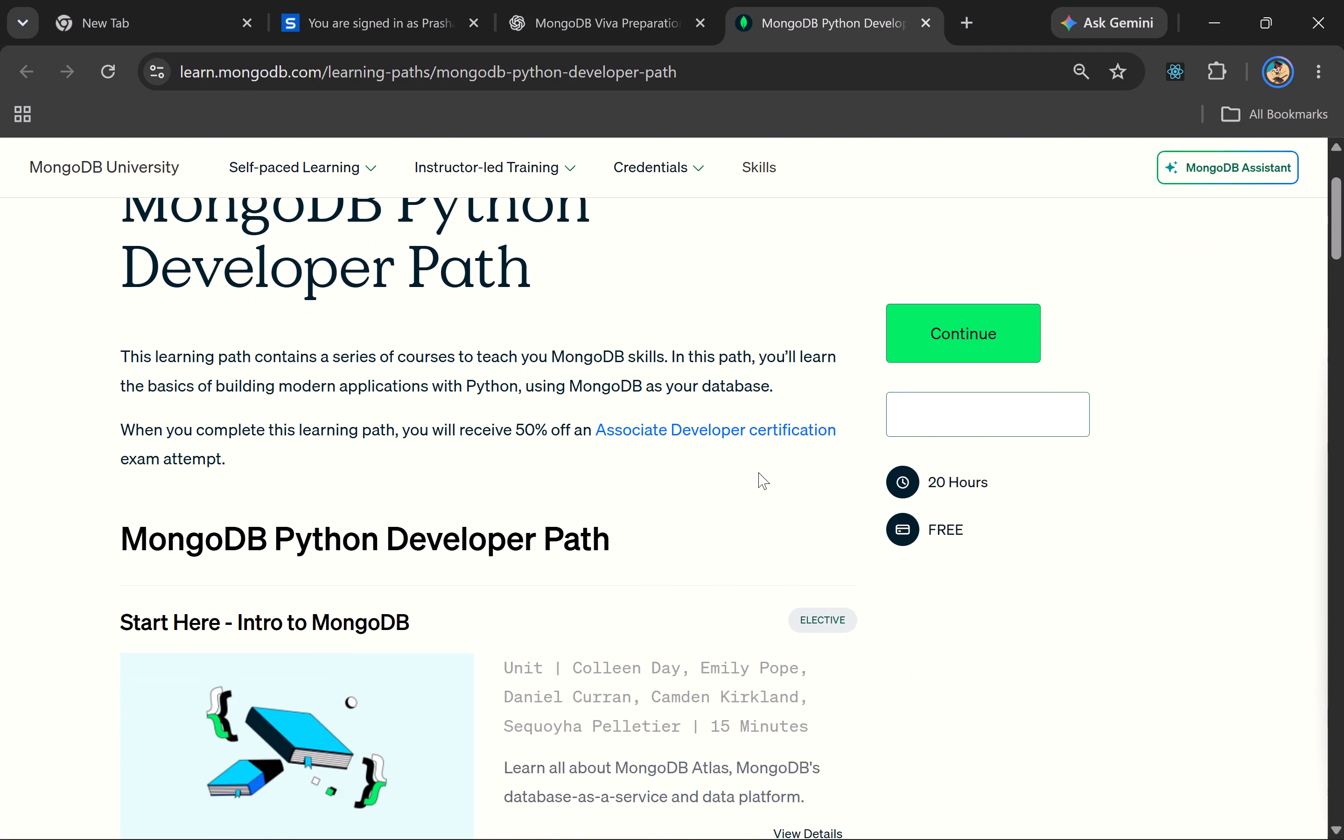
pyautogui.scroll(-1, 758, 472)
pyautogui.scroll(5, 758, 472)
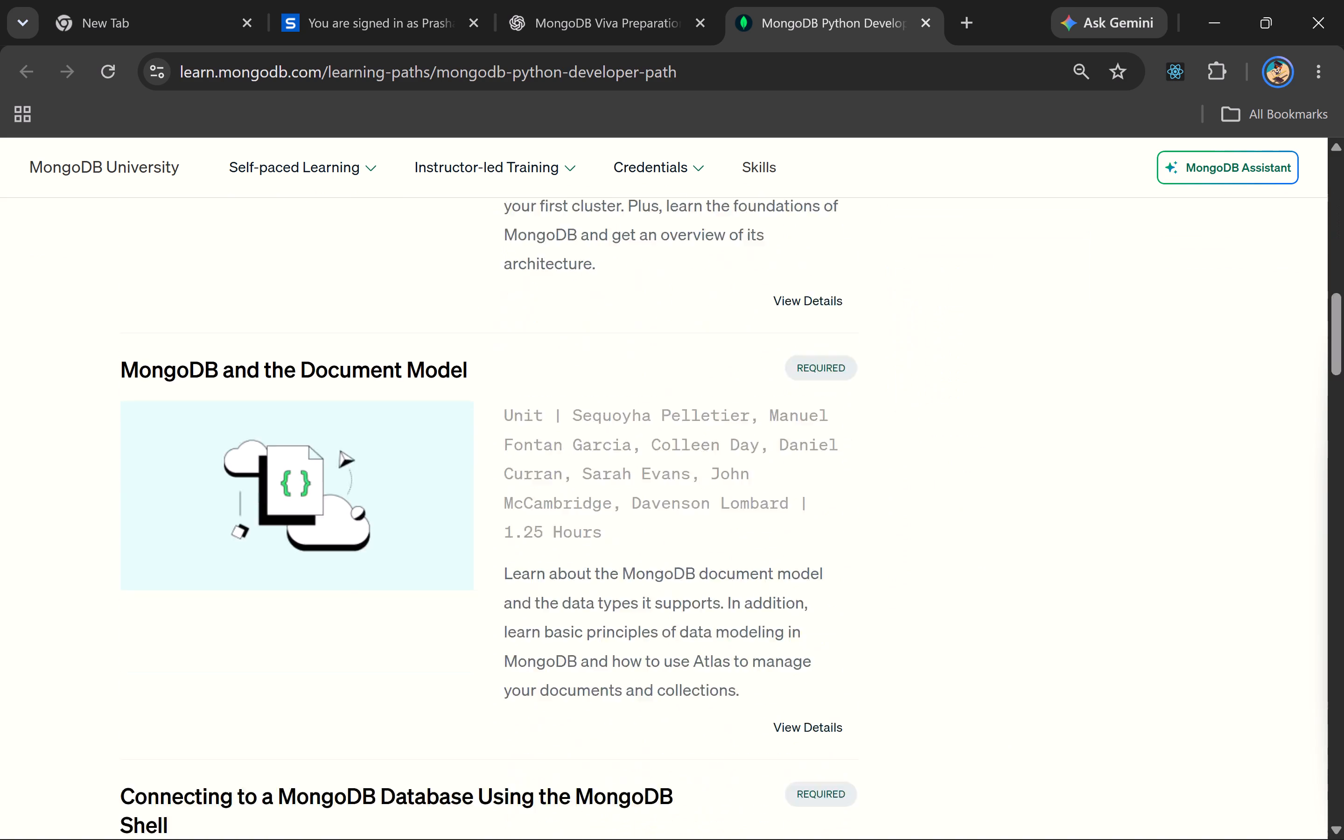
pyautogui.scroll(5, 758, 472)
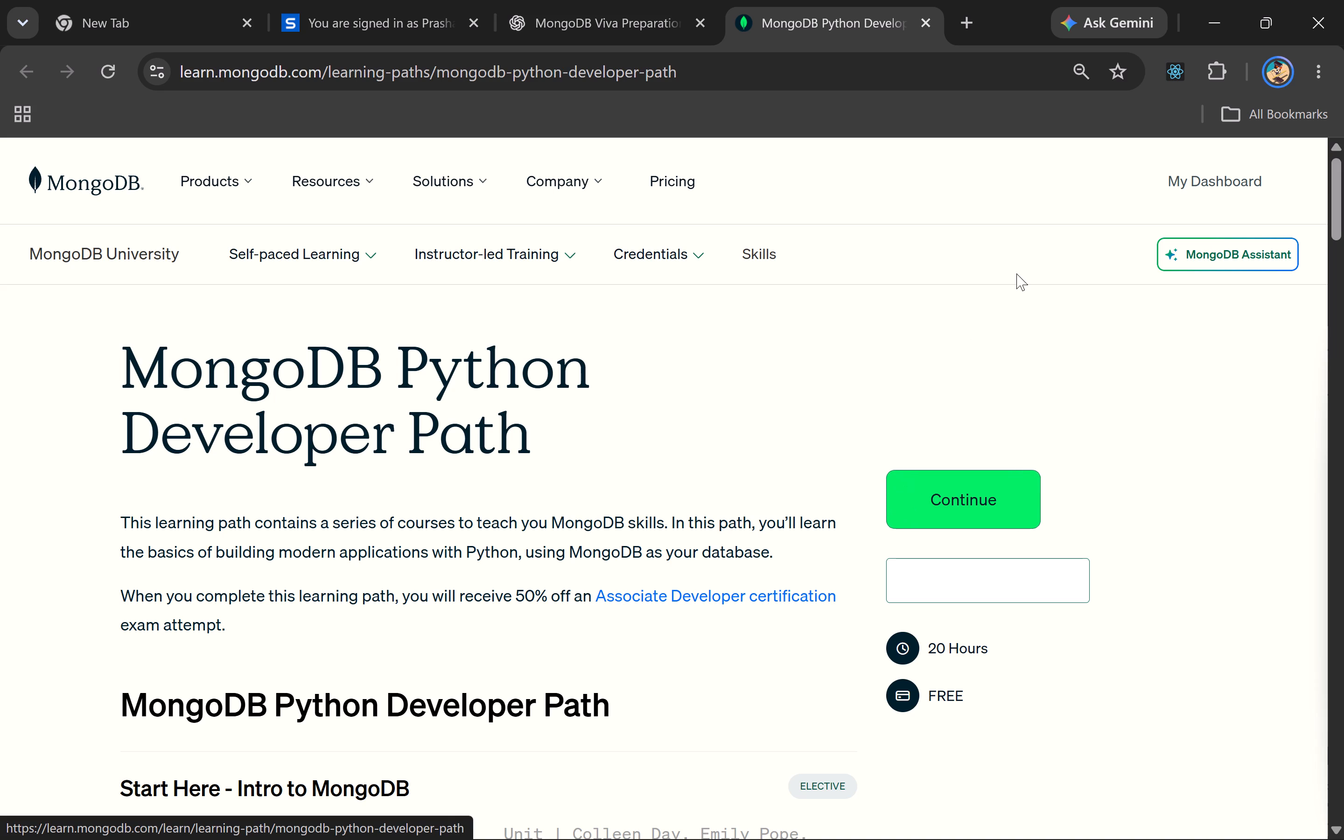
pyautogui.click(1216, 181)
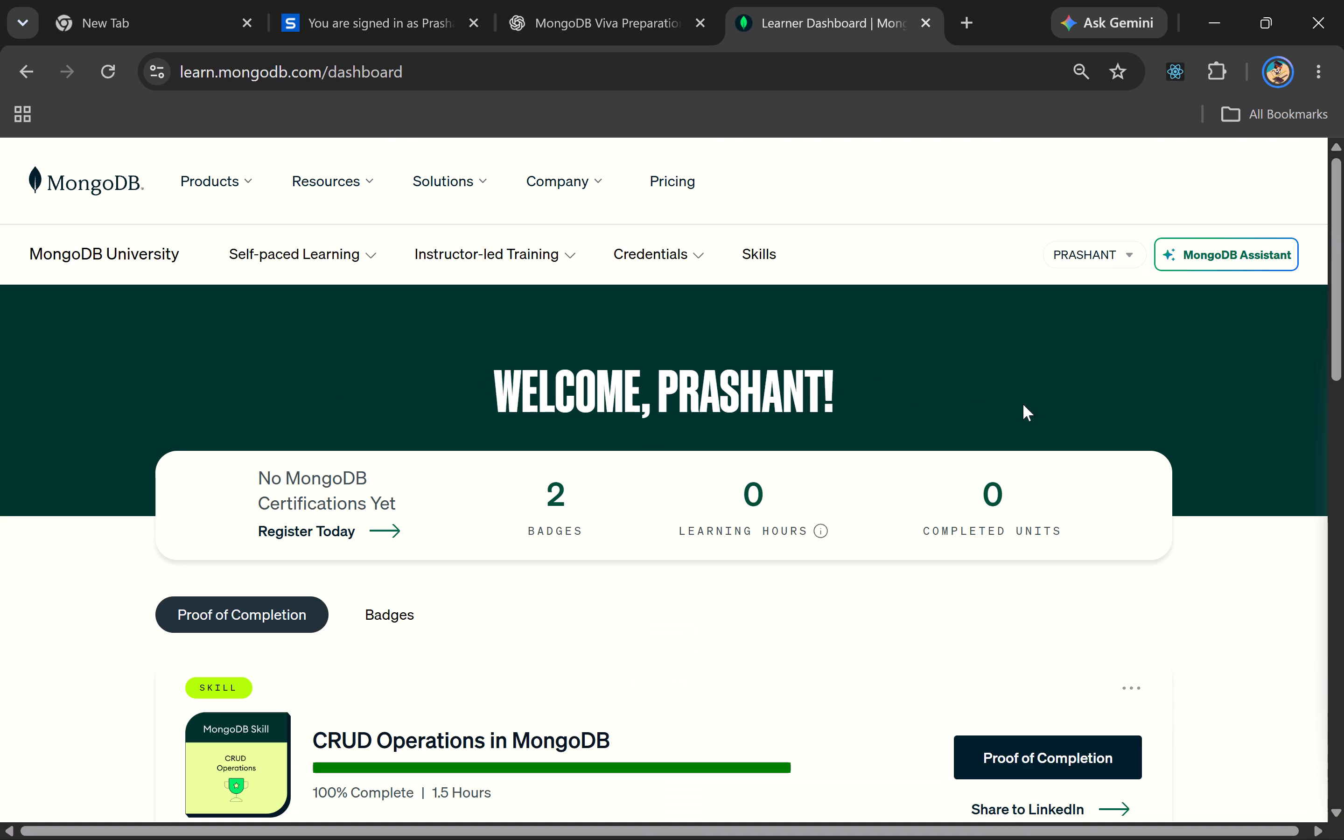
# Display the completed courses on the learner dashboard.
pyautogui.scroll(-3, 920, 558)
pyautogui.scroll(6, 920, 558)
pyautogui.scroll(-2, 920, 558)
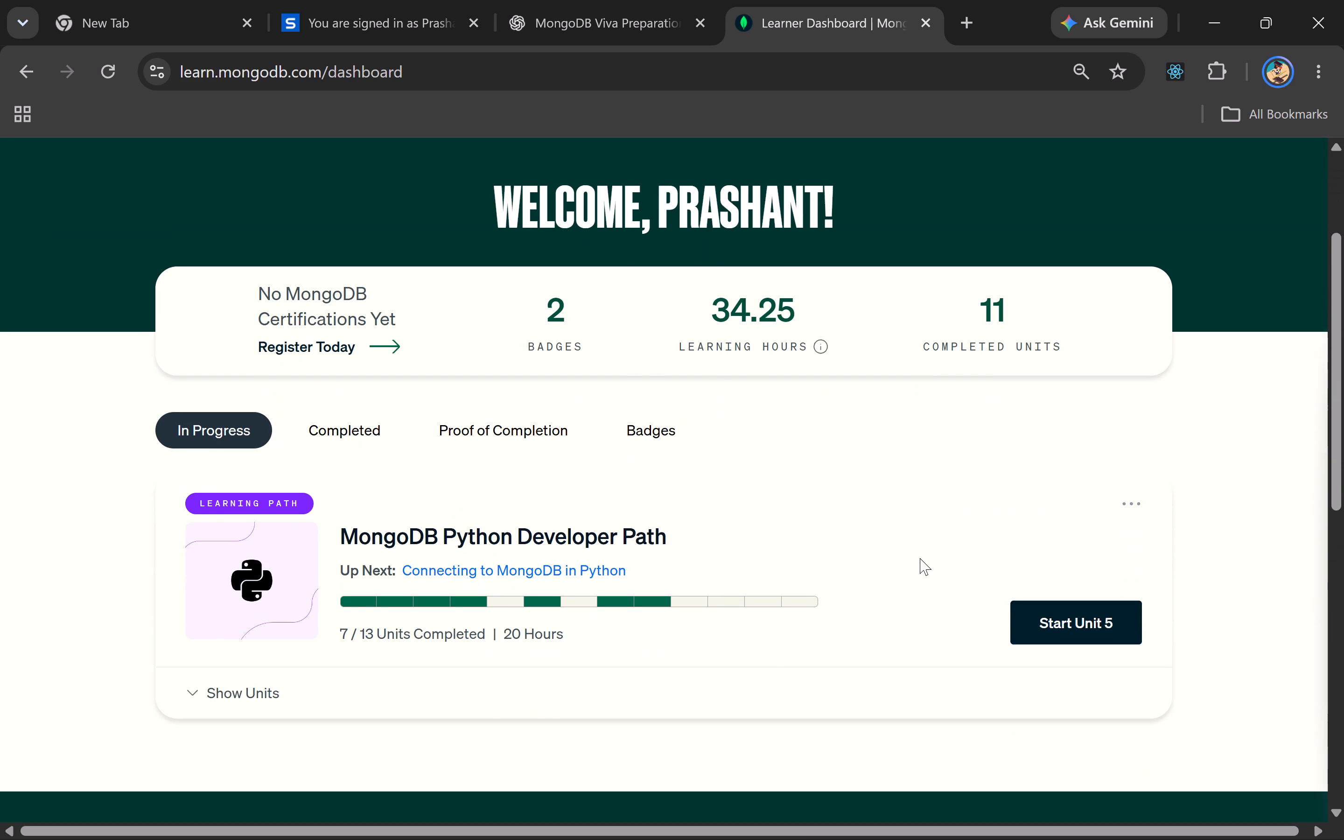
pyautogui.click(328, 435)
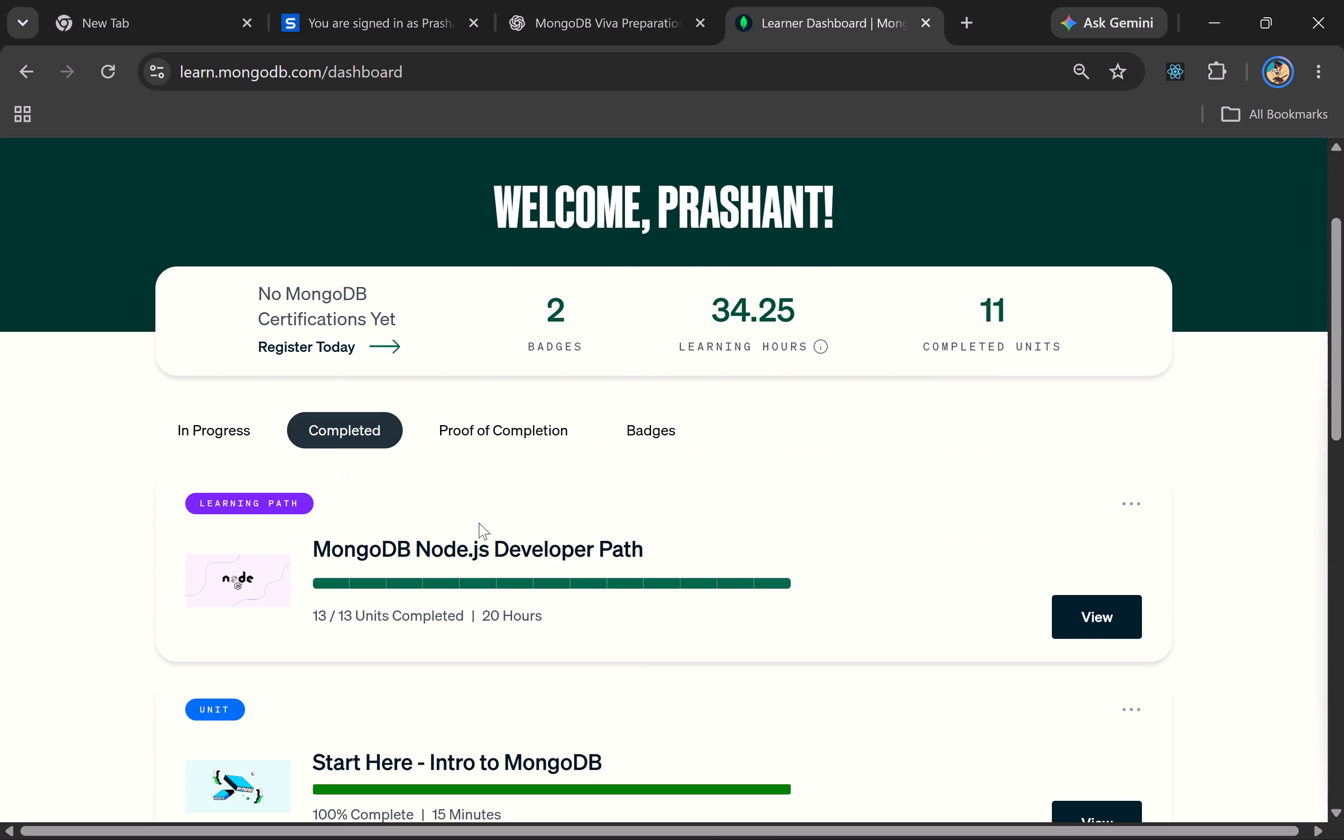
# Expand the completed courses list to show all of its entries.
pyautogui.scroll(-1, 632, 652)
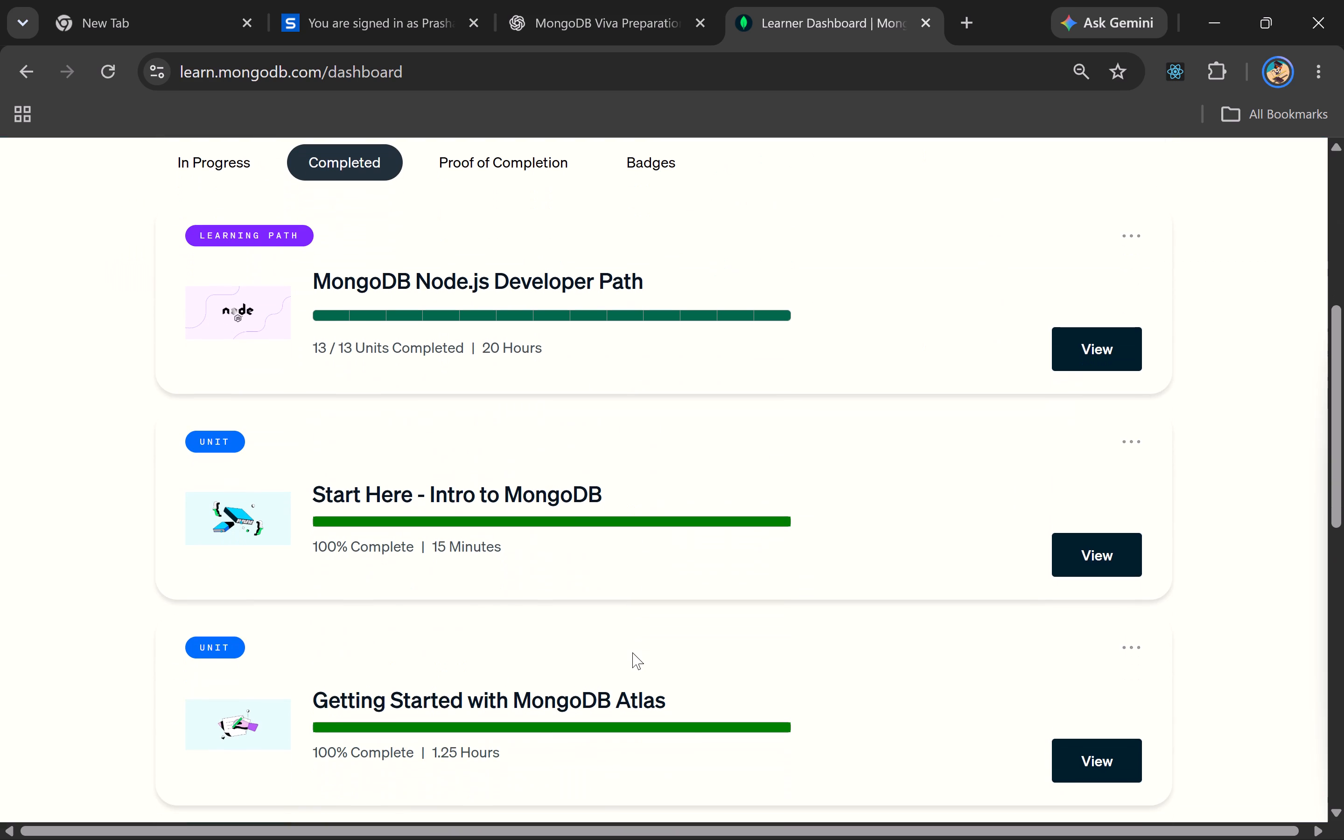
pyautogui.scroll(-3, 632, 652)
pyautogui.scroll(1, 632, 652)
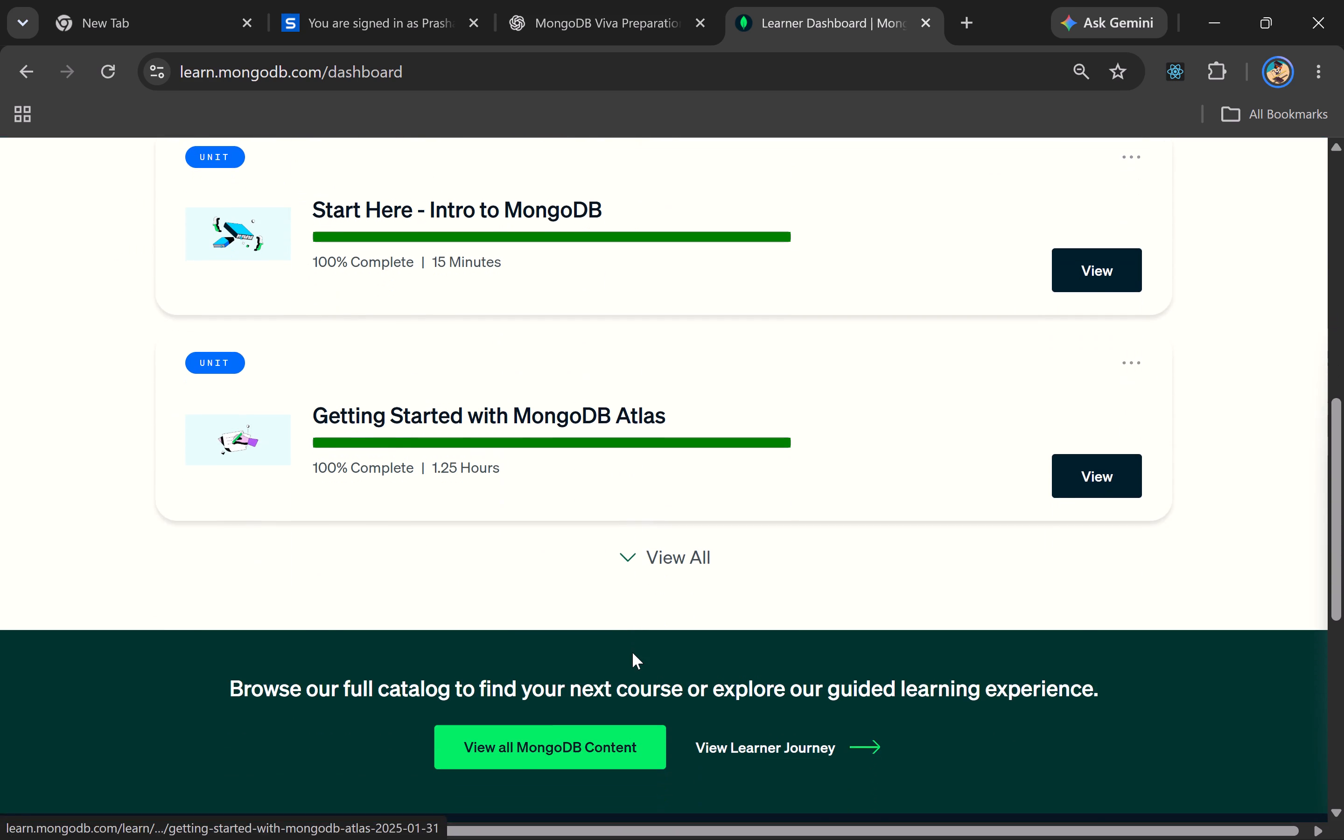
pyautogui.scroll(4, 632, 652)
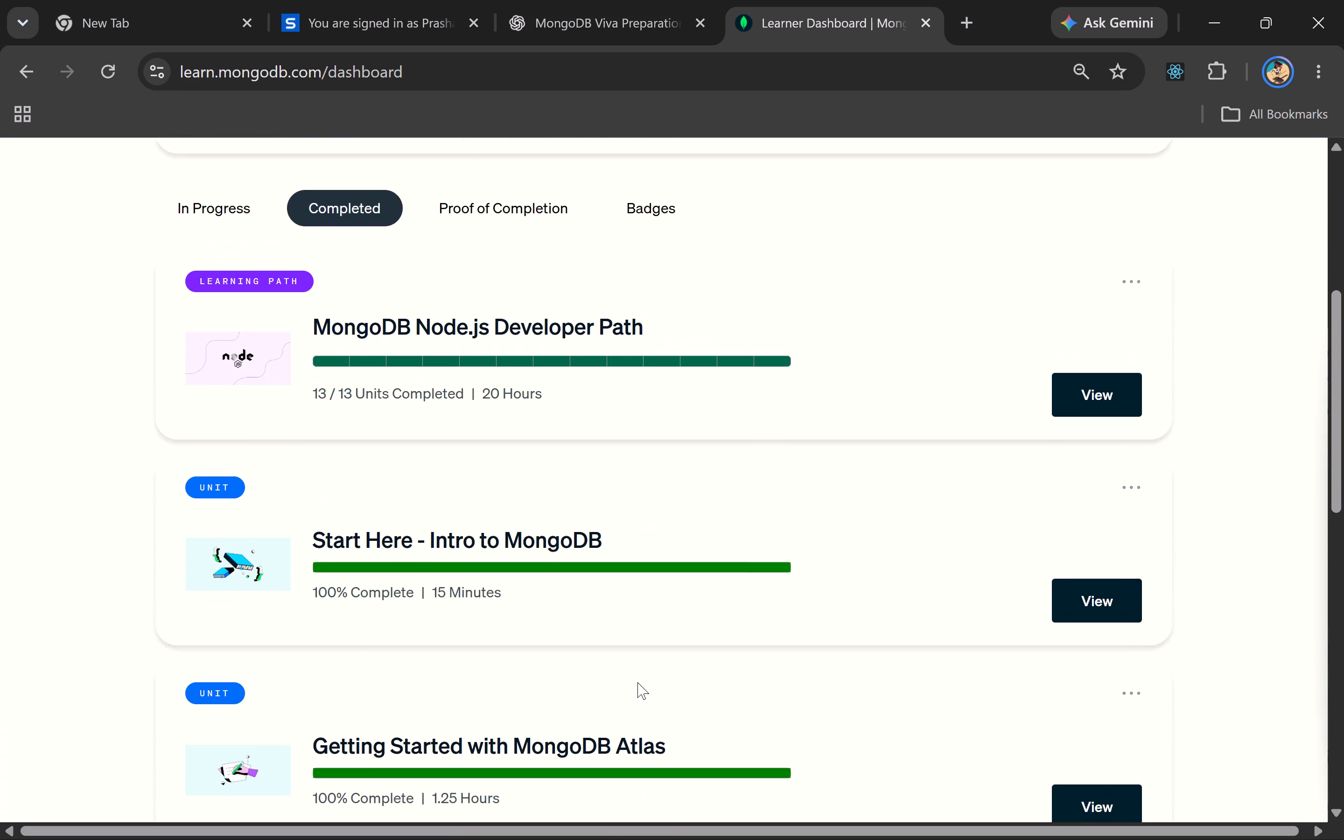
pyautogui.scroll(-2, 637, 682)
pyautogui.click(625, 554)
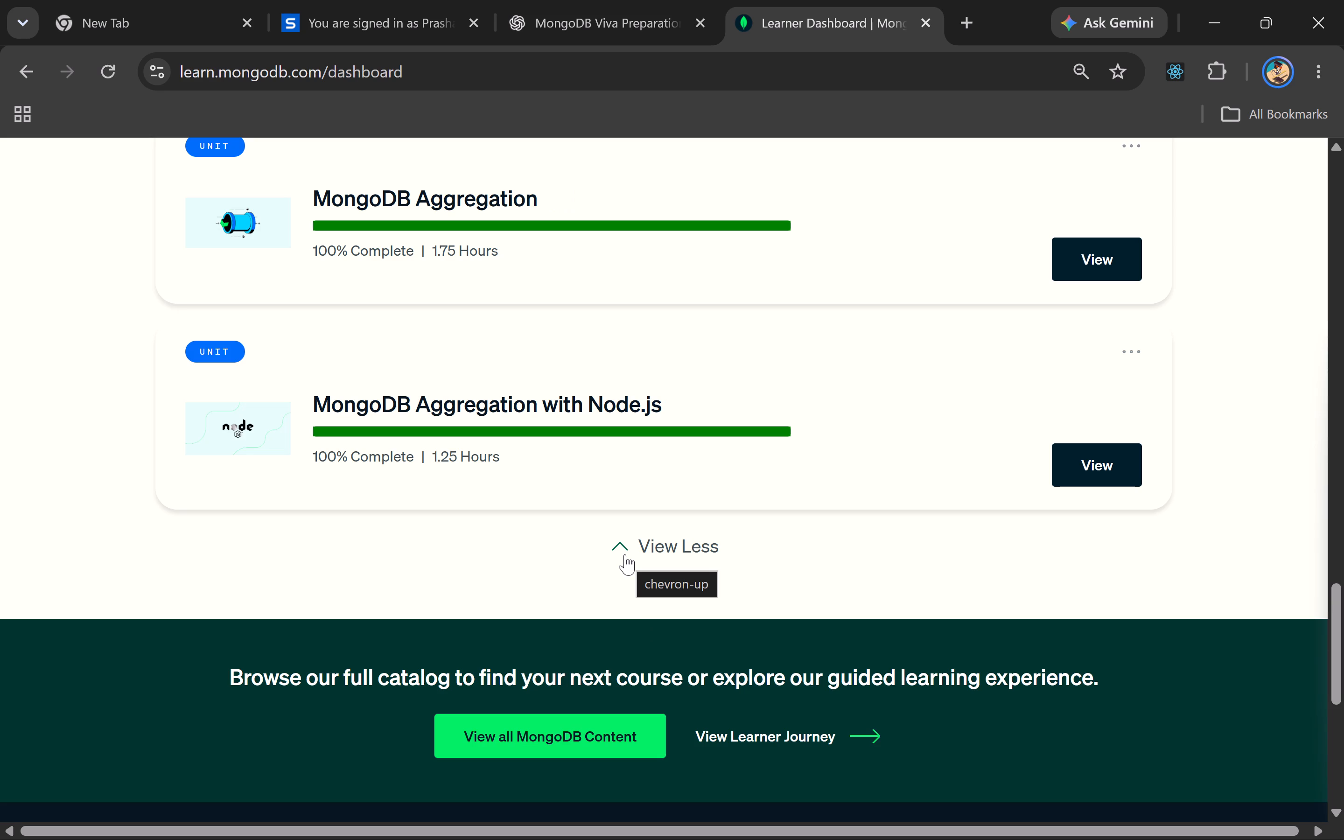
# Examine the full list of completed learning paths, units and skills at a reduced page zoom.
pyautogui.scroll(5, 617, 549)
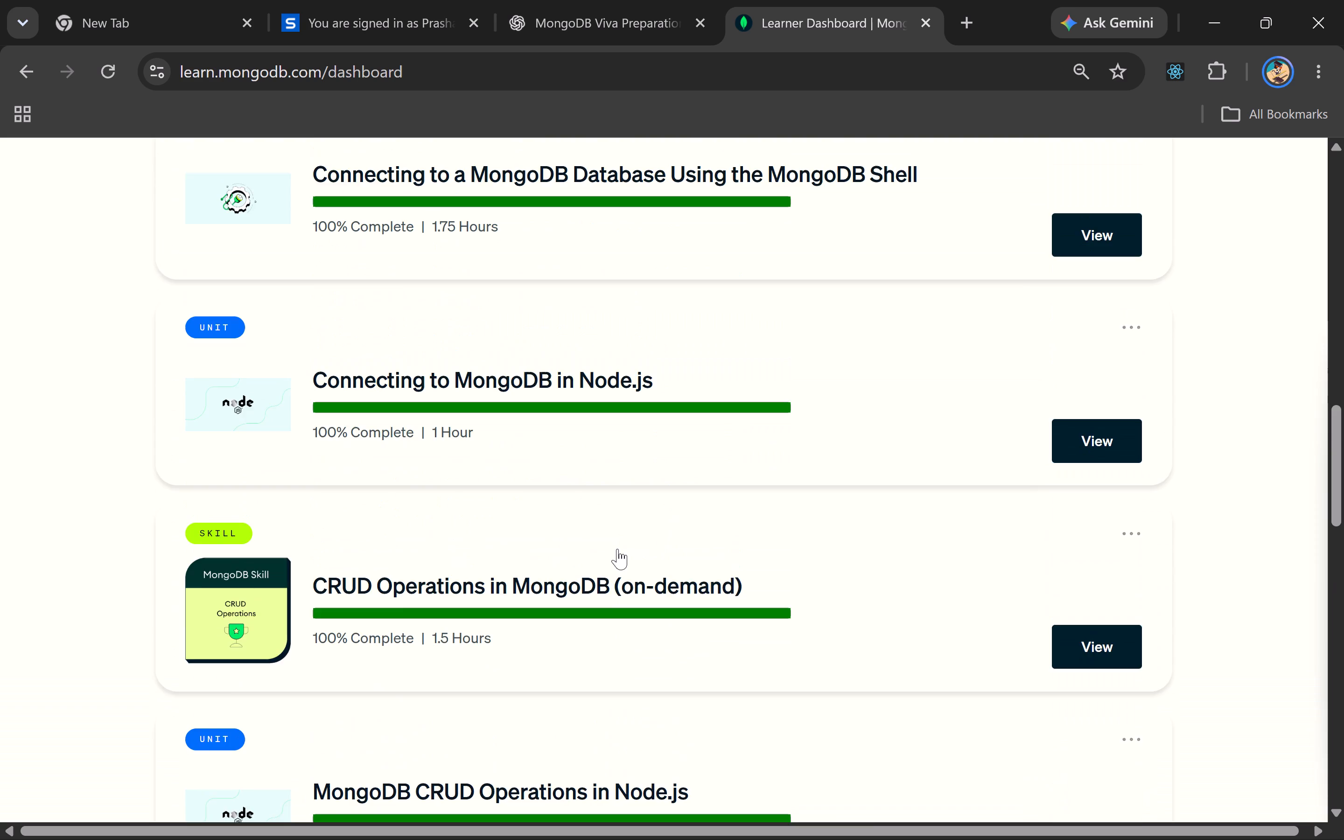
pyautogui.scroll(2, 617, 549)
pyautogui.hotkey('ctrl', '-')
pyautogui.hotkey('ctrl', '-')
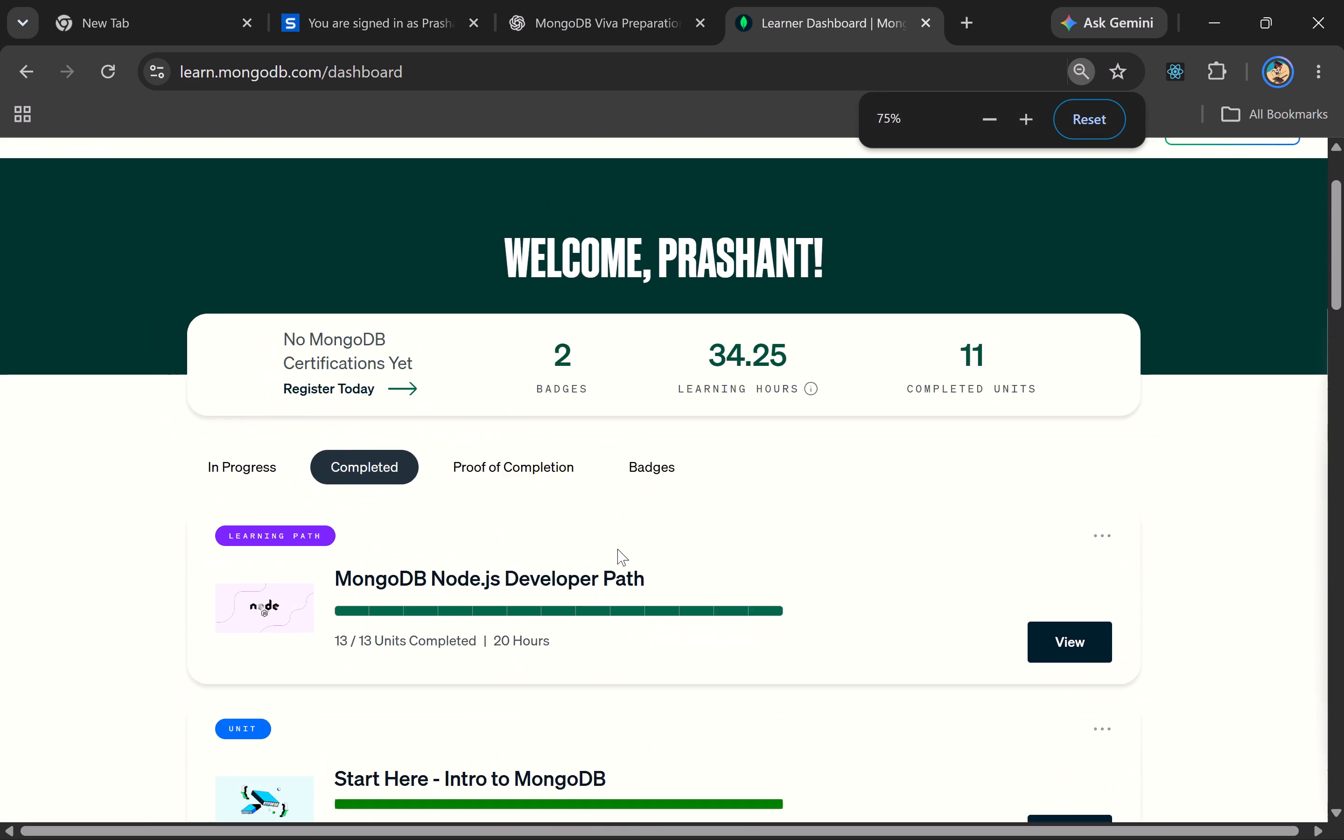
pyautogui.hotkey('ctrl', '-')
pyautogui.hotkey('ctrl', '-')
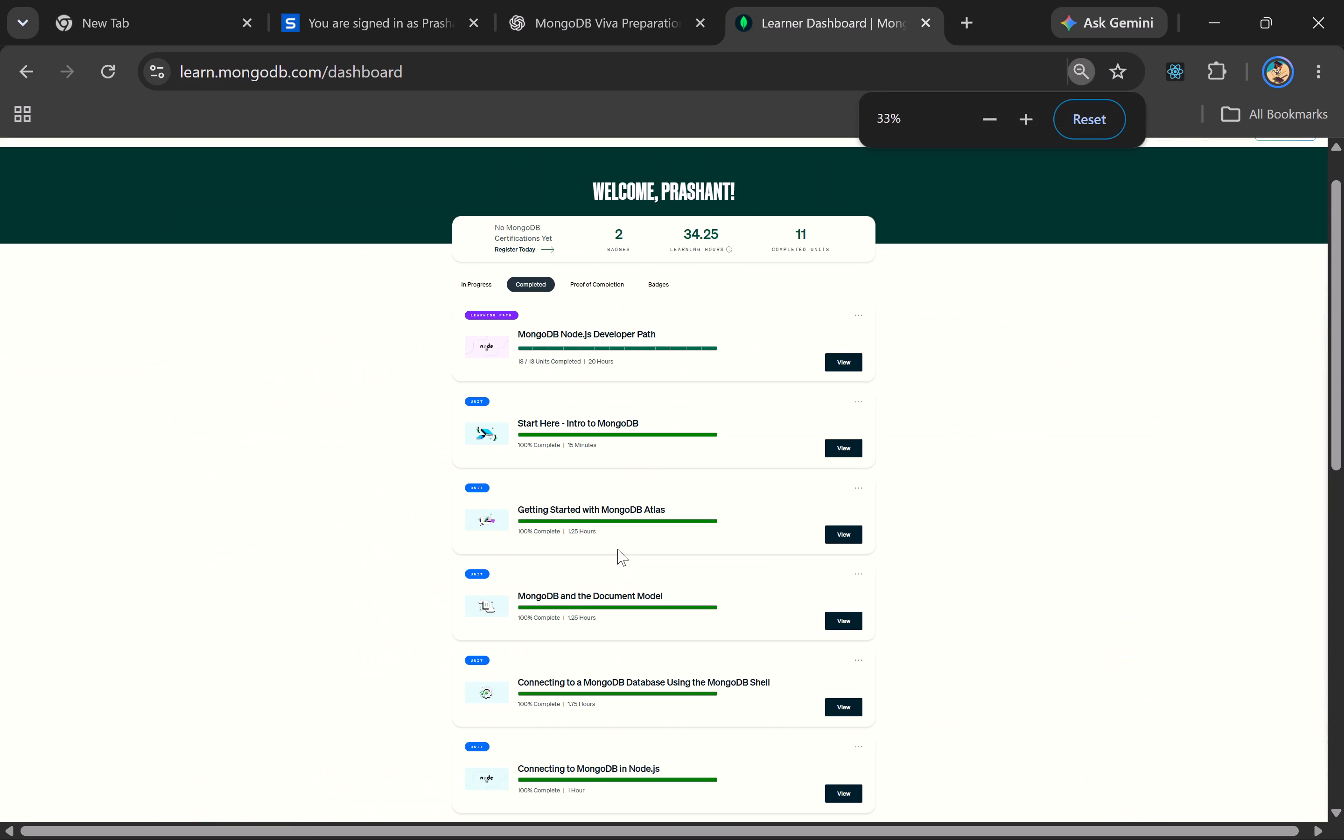
pyautogui.scroll(-4, 617, 549)
pyautogui.scroll(2, 617, 549)
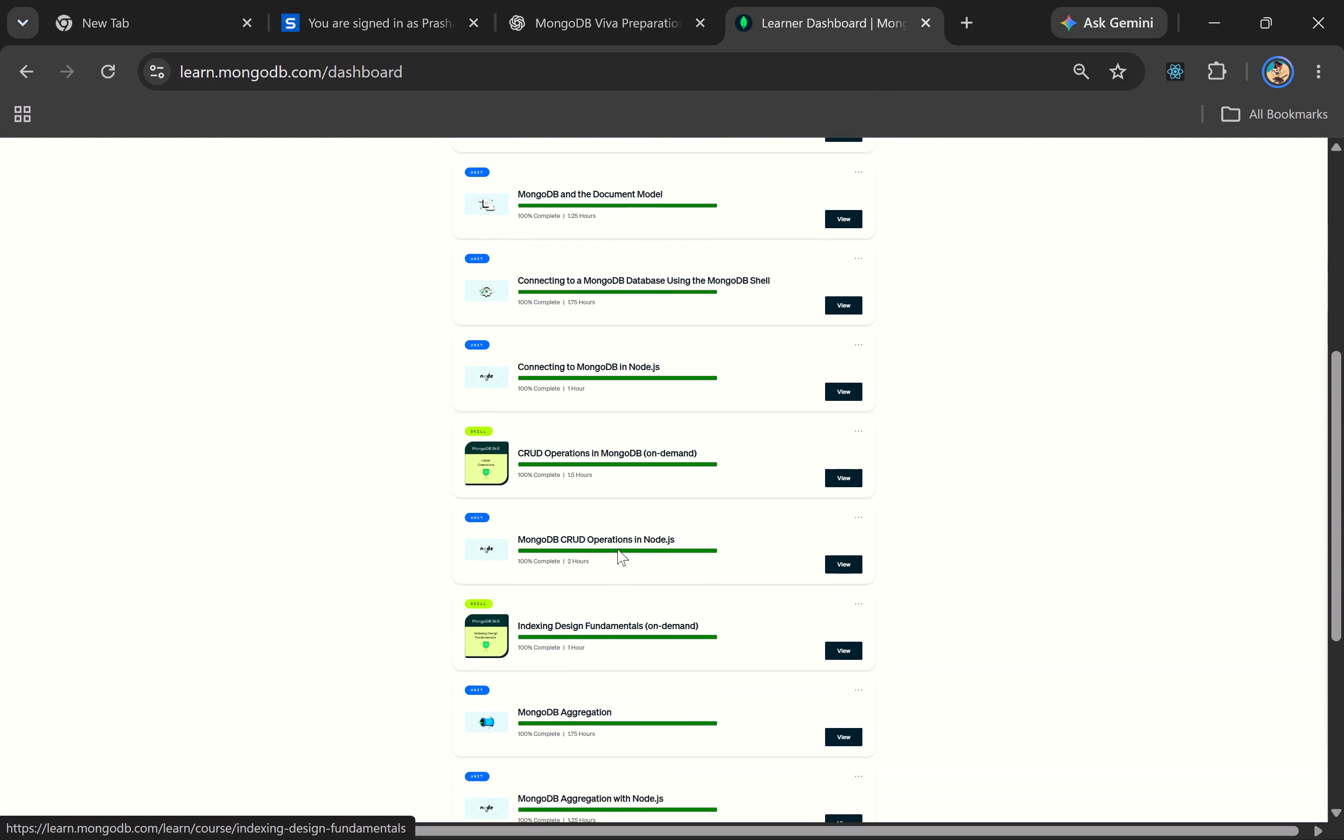
pyautogui.scroll(2, 617, 549)
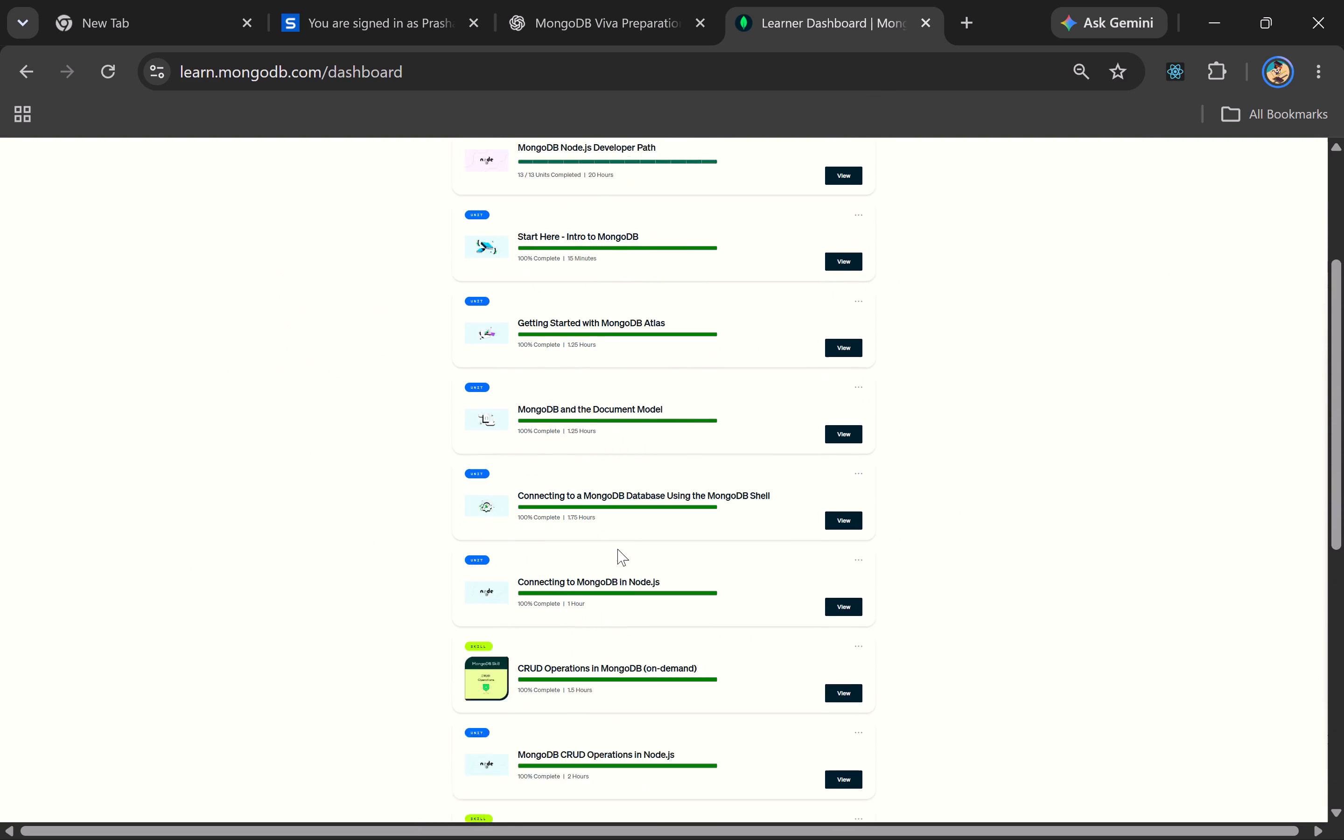
# Capture a screenshot of the dashboard area with the learner statistics and first completed courses, from below the browser's bookmarks bar.
pyautogui.scroll(1, 617, 549)
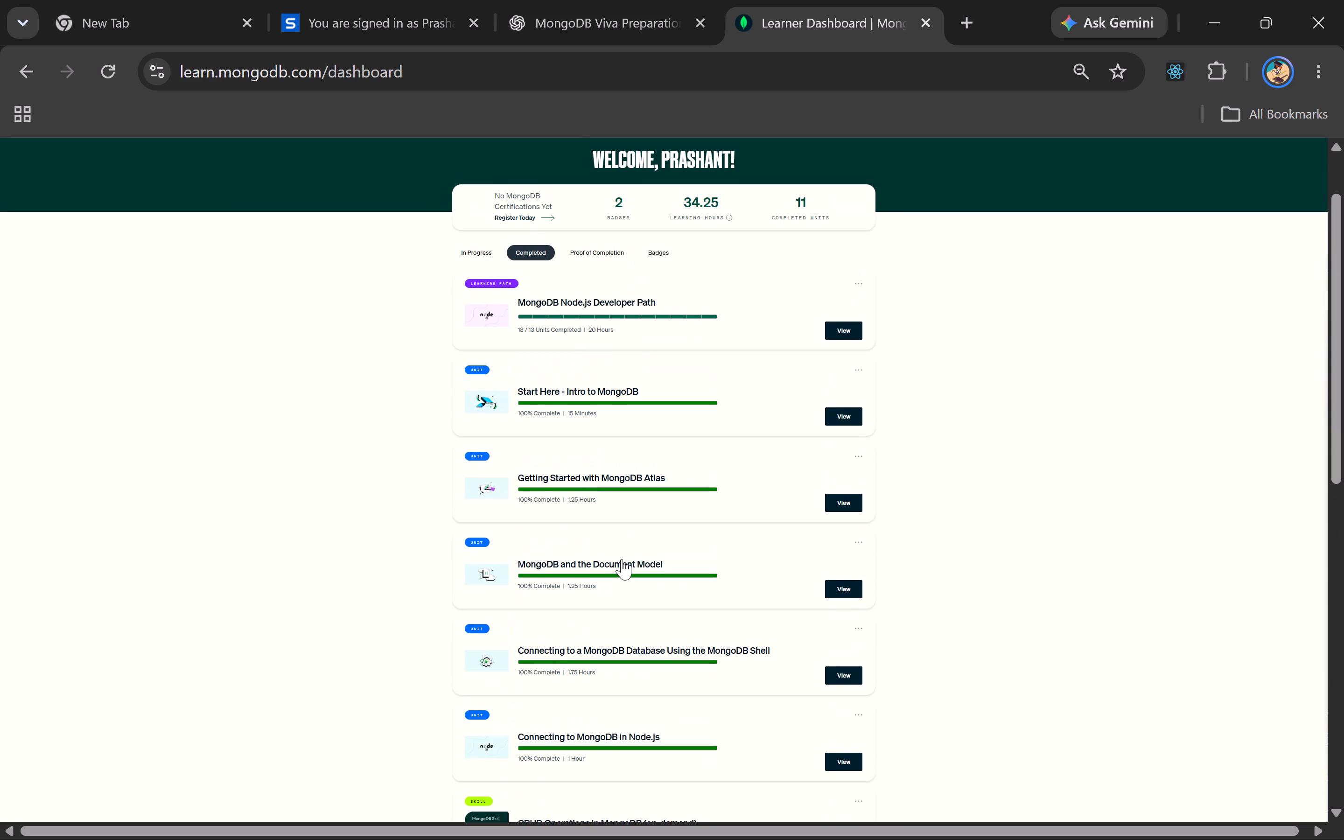
pyautogui.scroll(1, 623, 559)
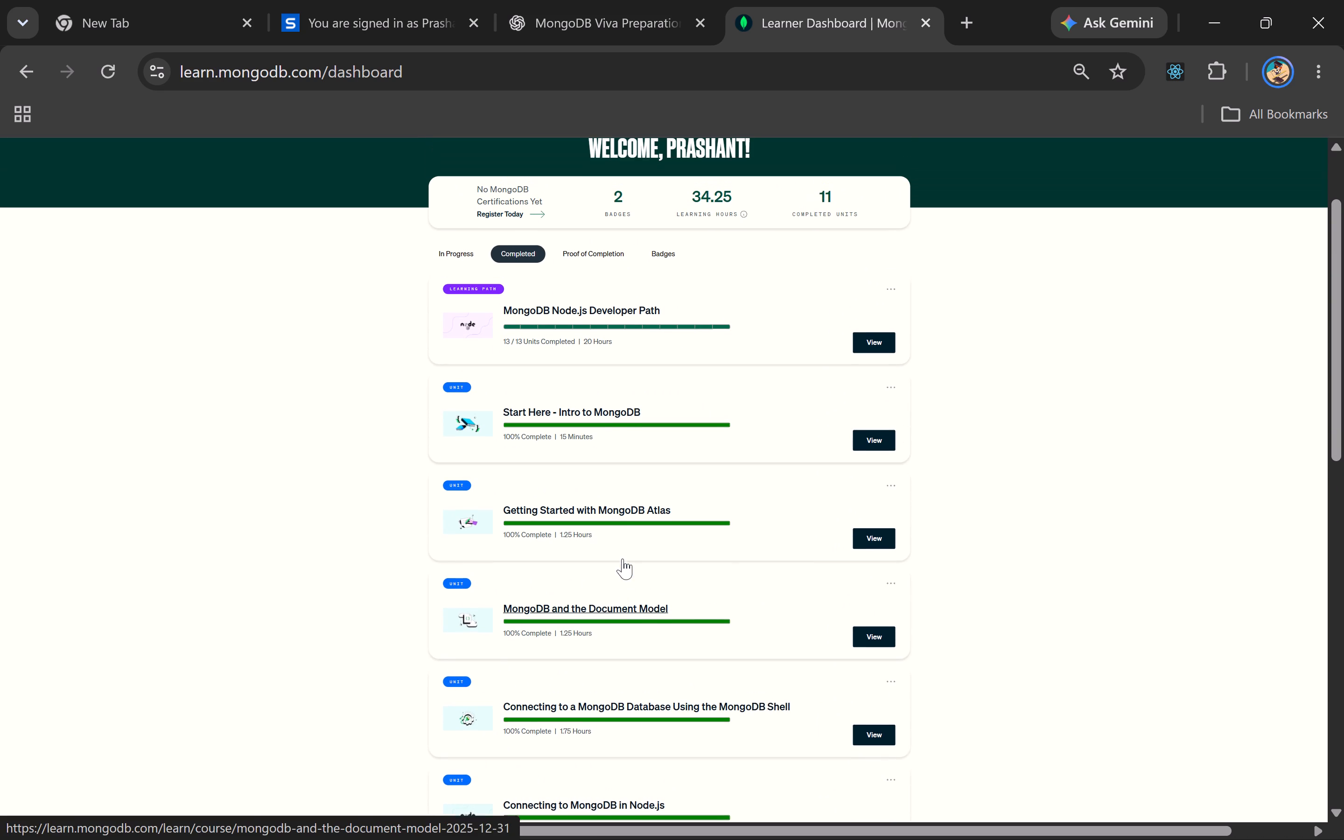
pyautogui.scroll(1, 623, 559)
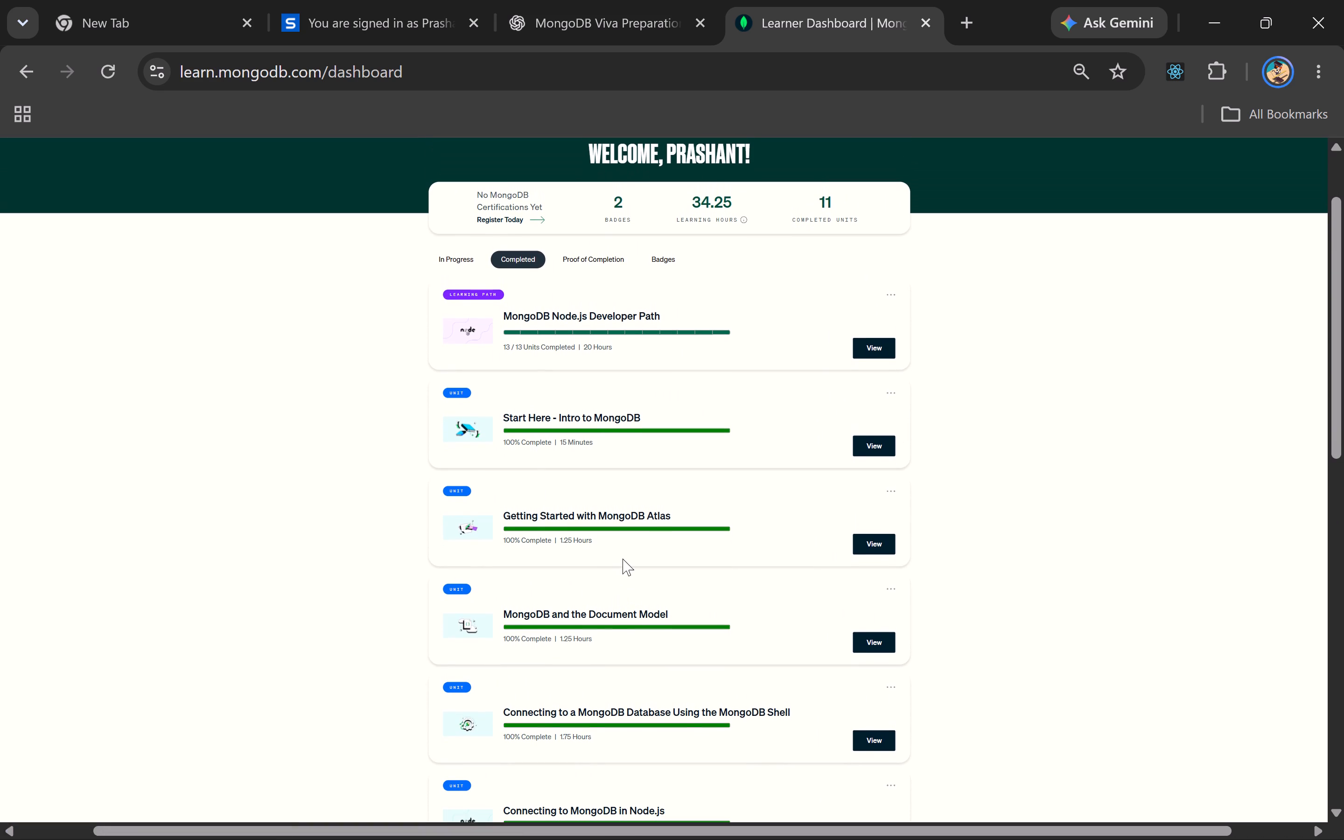
pyautogui.hotkey('ctrl', '=')
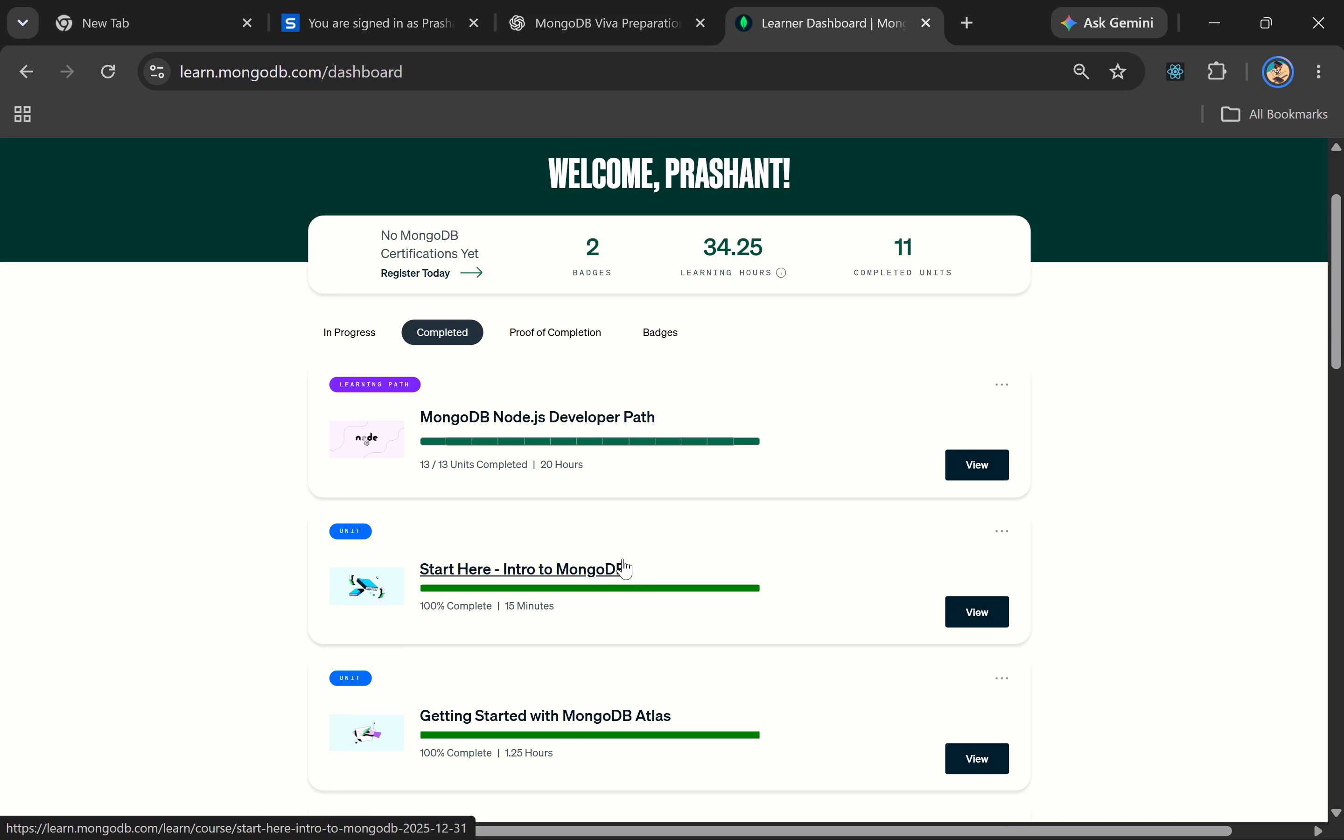
pyautogui.press('shift+super+s')
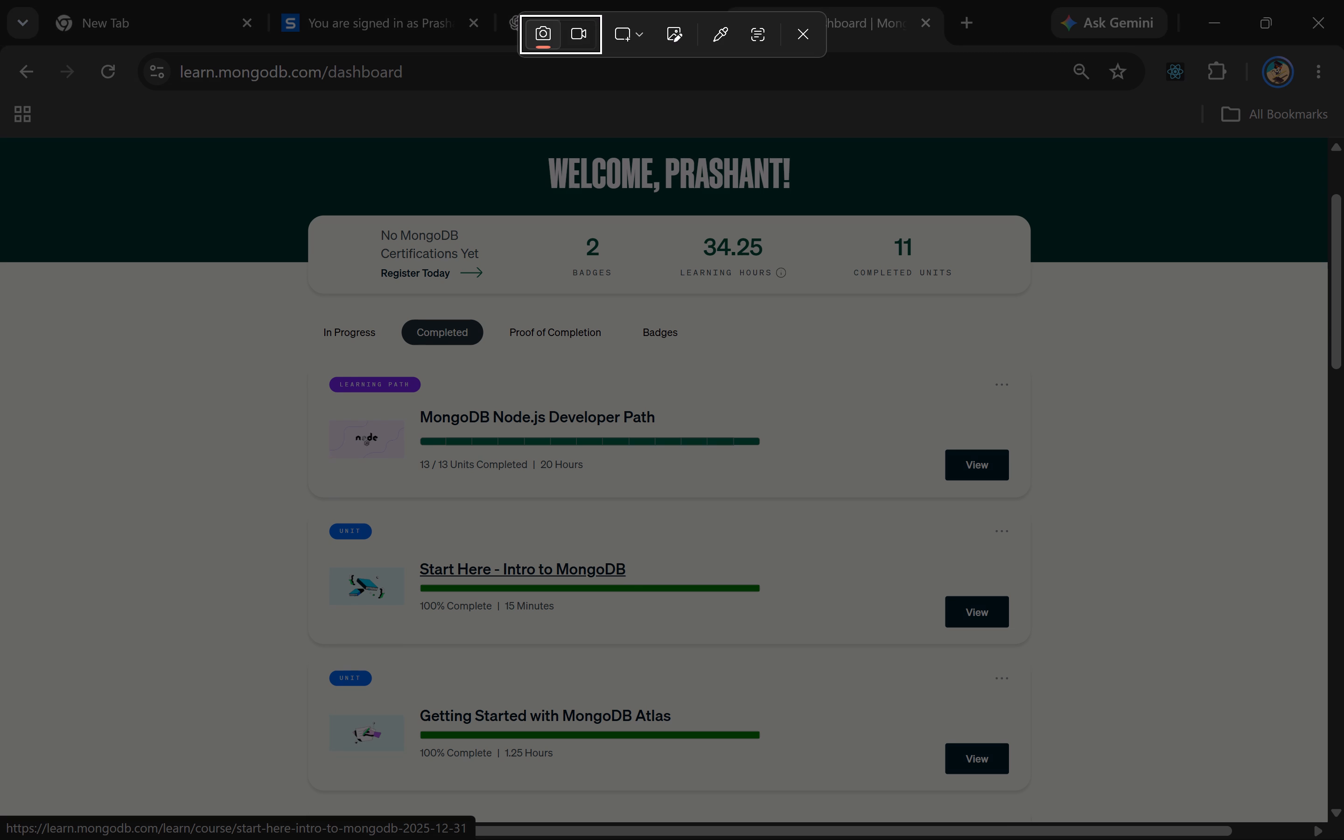
pyautogui.moveTo(0, 139); pyautogui.dragTo(47, 182)
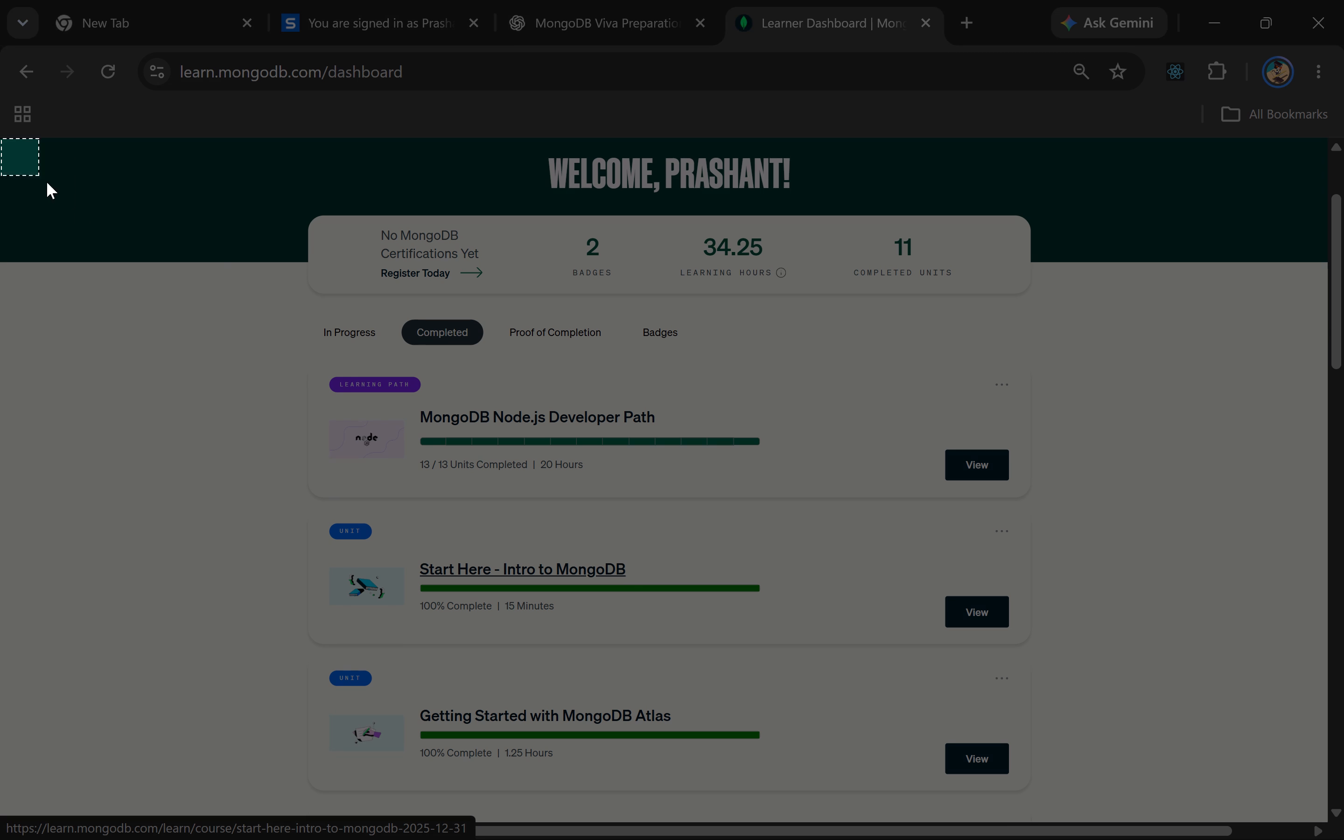
pyautogui.moveTo(47, 182); pyautogui.dragTo(653, 721)
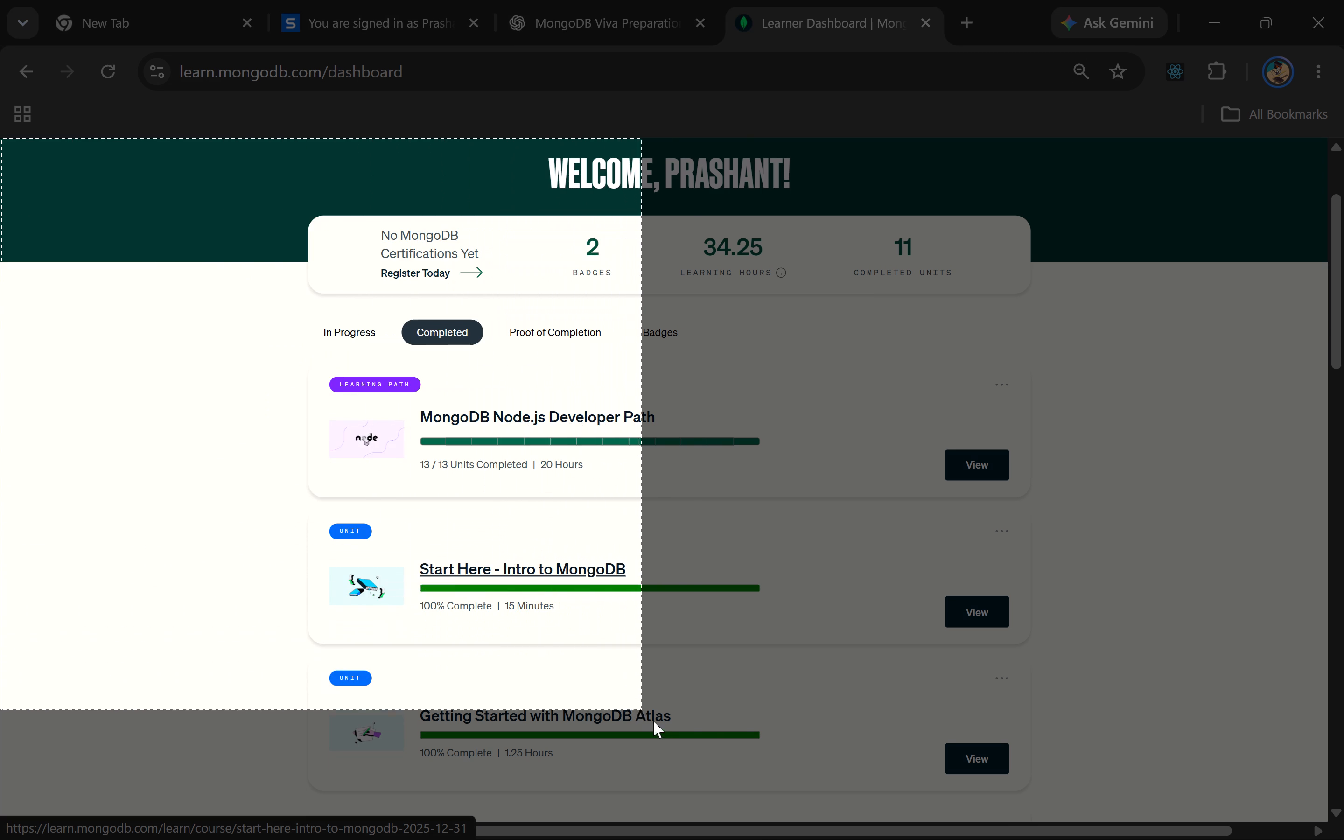
pyautogui.moveTo(653, 721); pyautogui.dragTo(1063, 839)
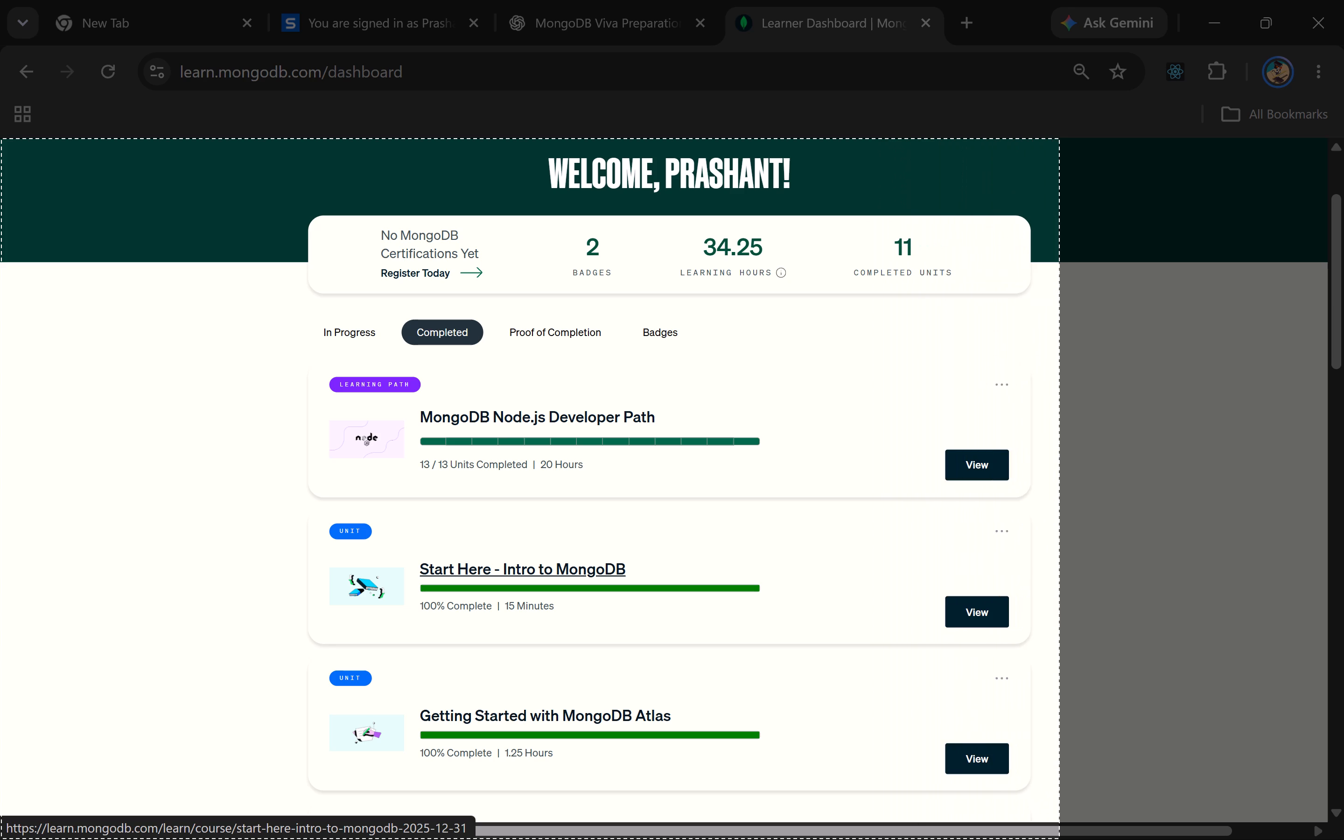
pyautogui.moveTo(1063, 839); pyautogui.dragTo(1343, 839)
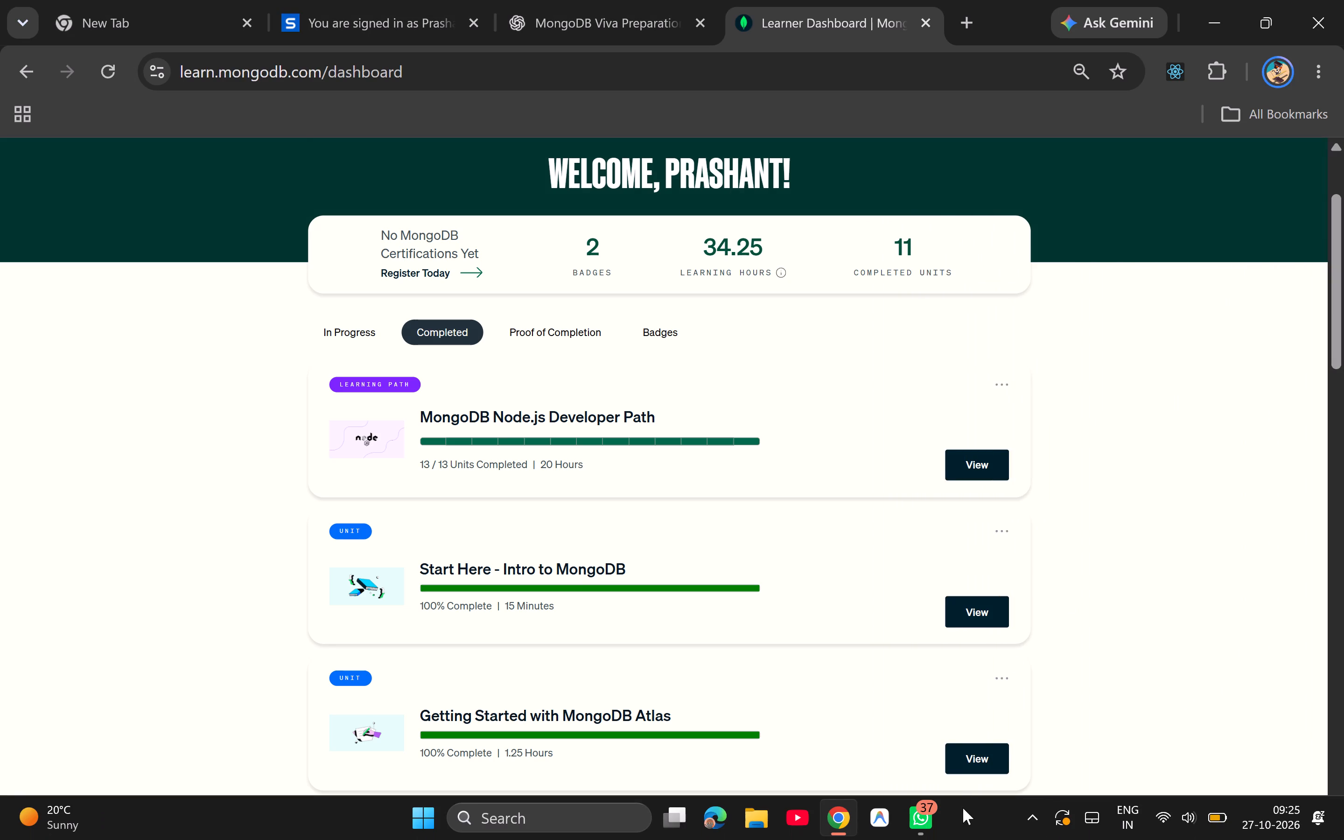
# Switch to Word and create a blank document.
pyautogui.click(604, 814)
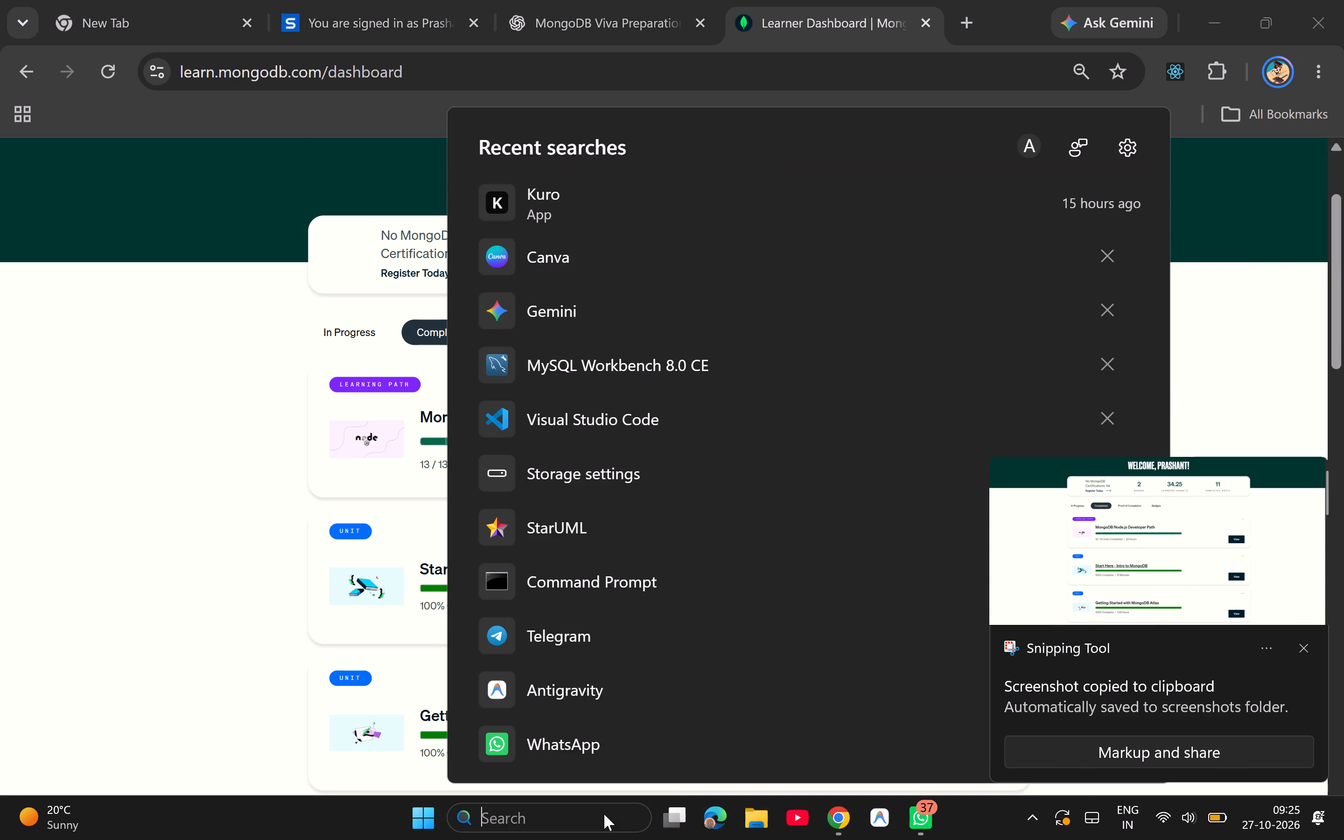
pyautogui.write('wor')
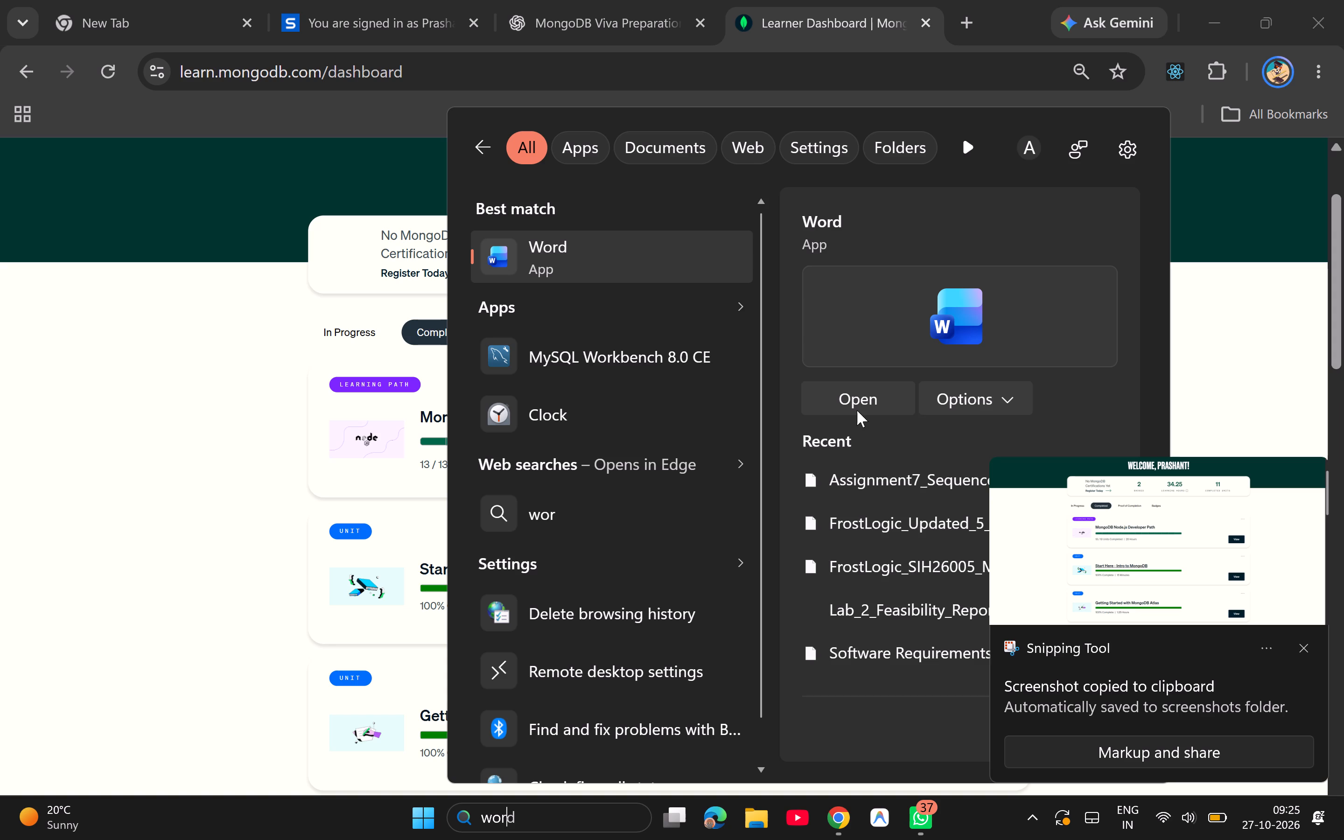
pyautogui.click(857, 410)
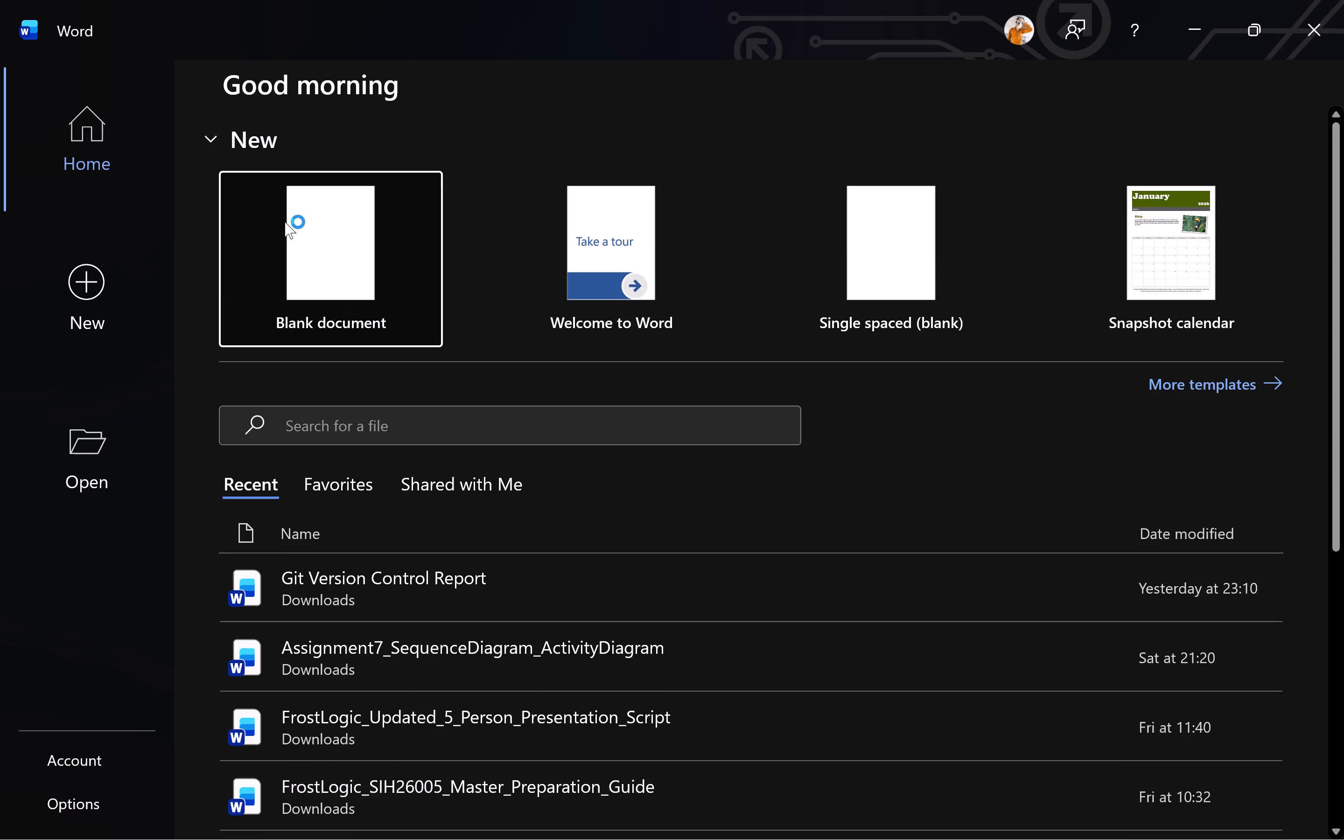
pyautogui.click(285, 222)
# Enter a "Name:" line with the student's name and the class "CSE-D" on the line below it.
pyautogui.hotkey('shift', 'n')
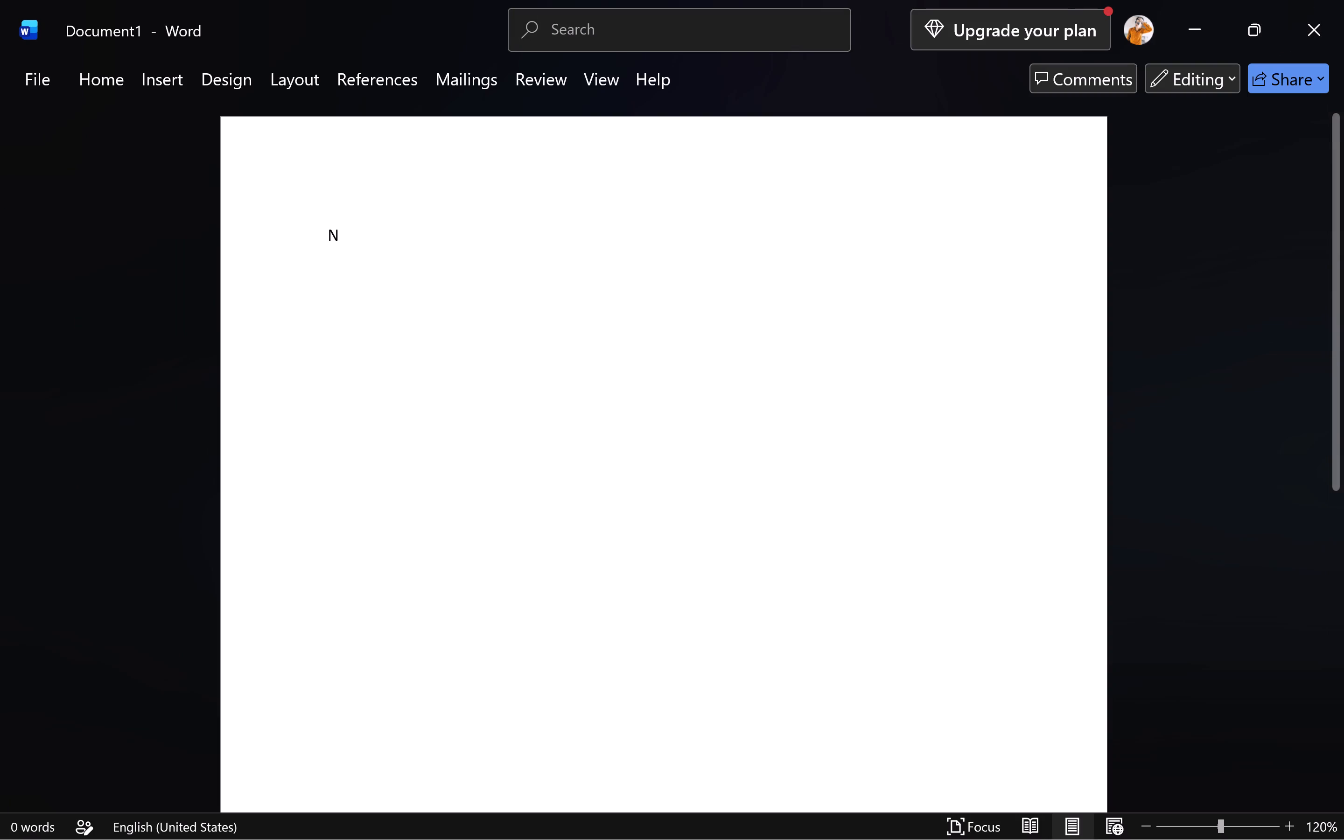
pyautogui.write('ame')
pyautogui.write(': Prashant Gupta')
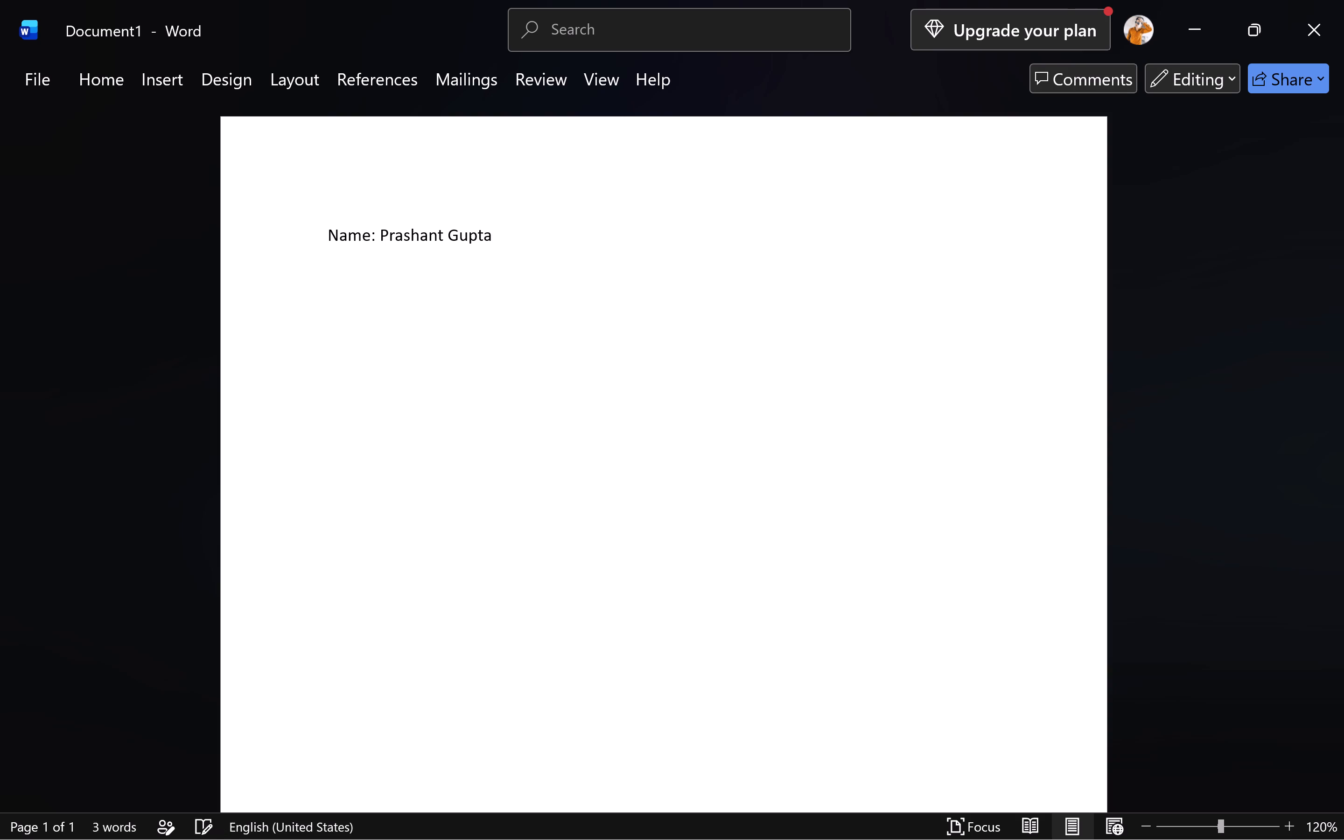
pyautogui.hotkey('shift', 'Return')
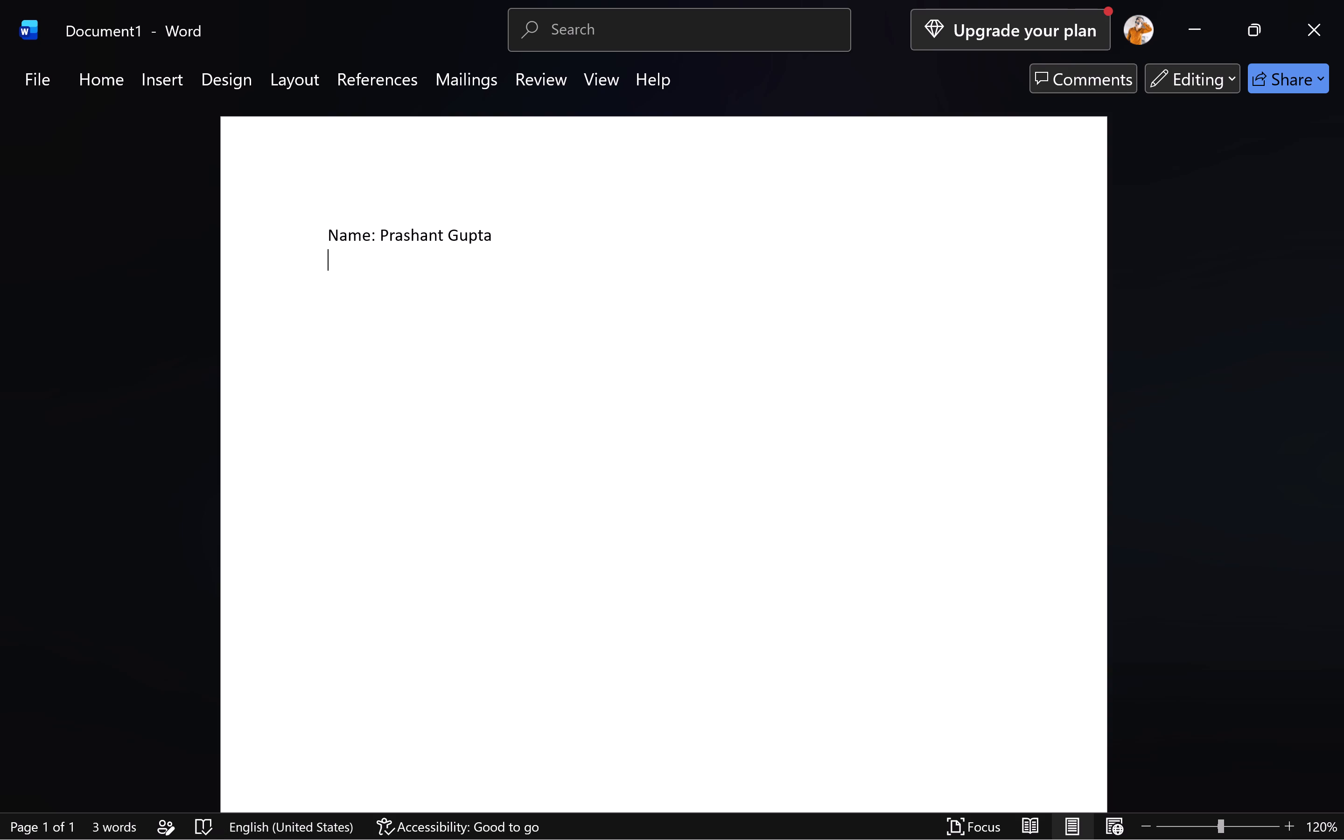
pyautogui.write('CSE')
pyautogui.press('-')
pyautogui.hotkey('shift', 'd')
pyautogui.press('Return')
# Enter the student's ID number on the line below the class.
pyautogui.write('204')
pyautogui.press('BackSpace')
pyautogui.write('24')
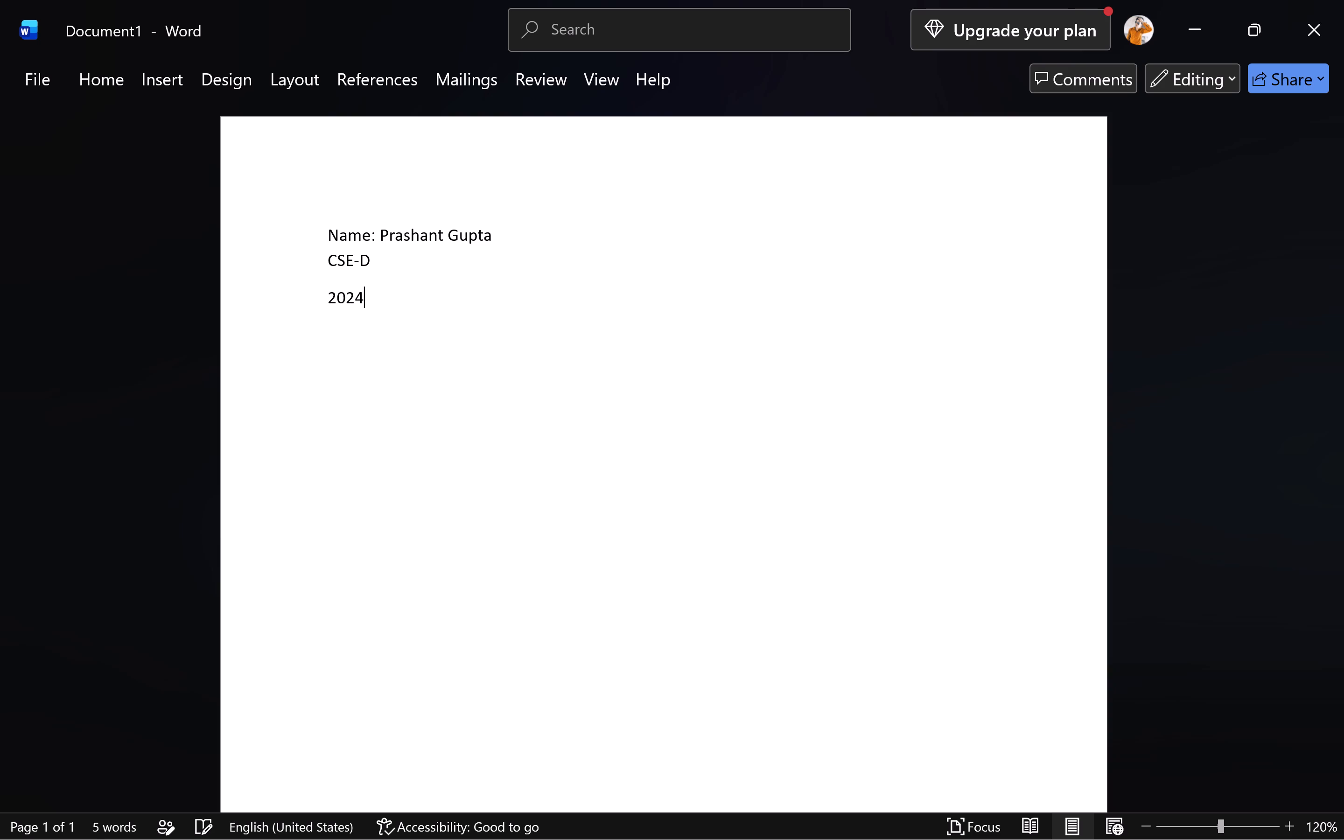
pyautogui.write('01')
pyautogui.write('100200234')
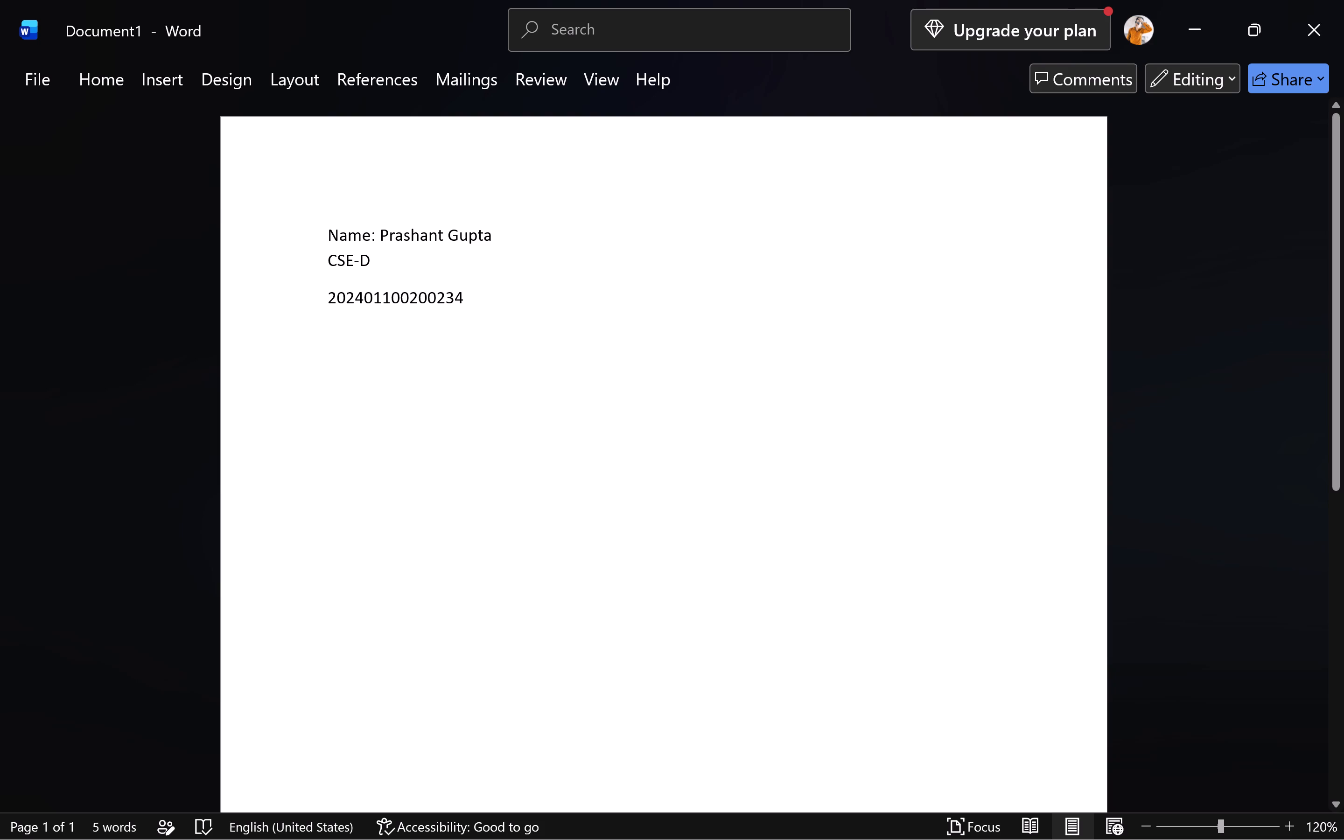
# Paste the captured dashboard screenshot below the student ID number, leaving an empty line between them.
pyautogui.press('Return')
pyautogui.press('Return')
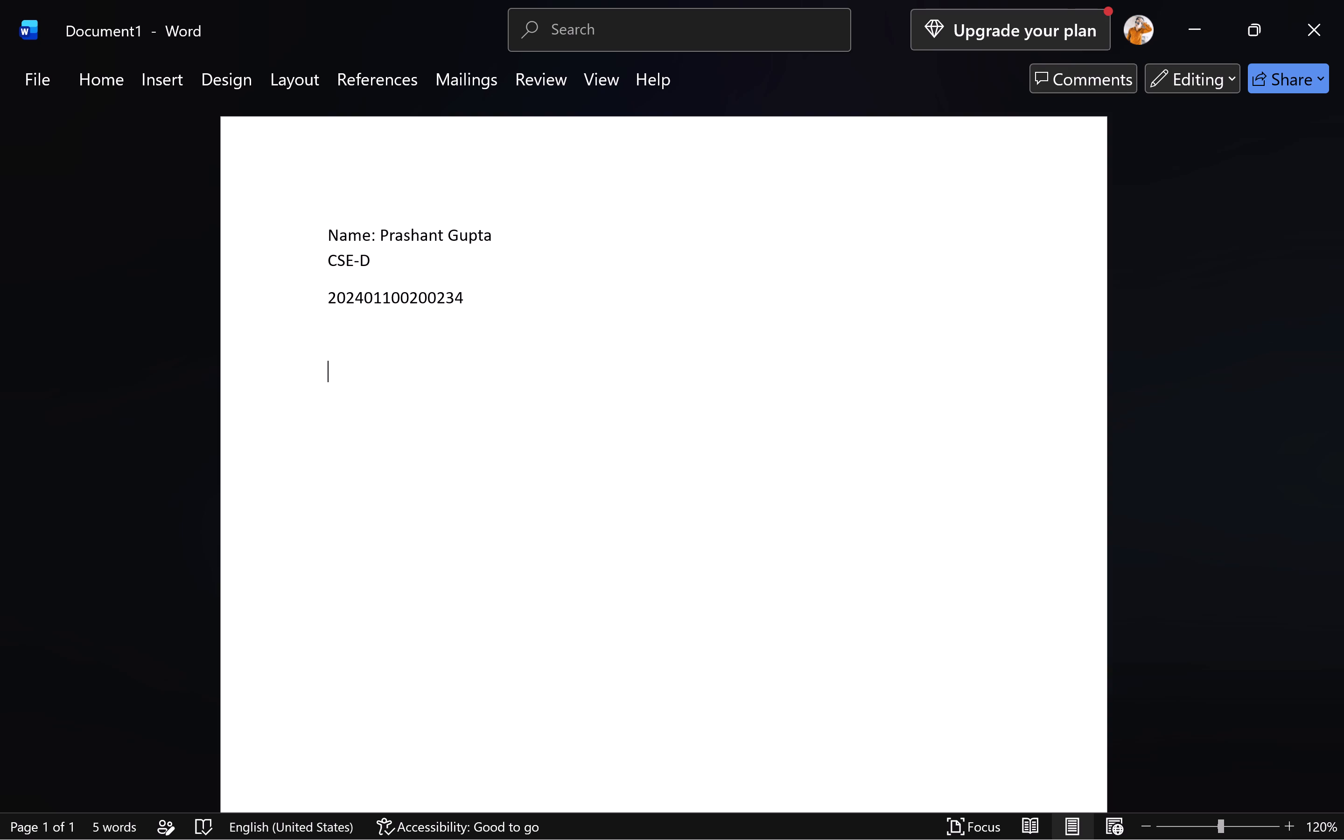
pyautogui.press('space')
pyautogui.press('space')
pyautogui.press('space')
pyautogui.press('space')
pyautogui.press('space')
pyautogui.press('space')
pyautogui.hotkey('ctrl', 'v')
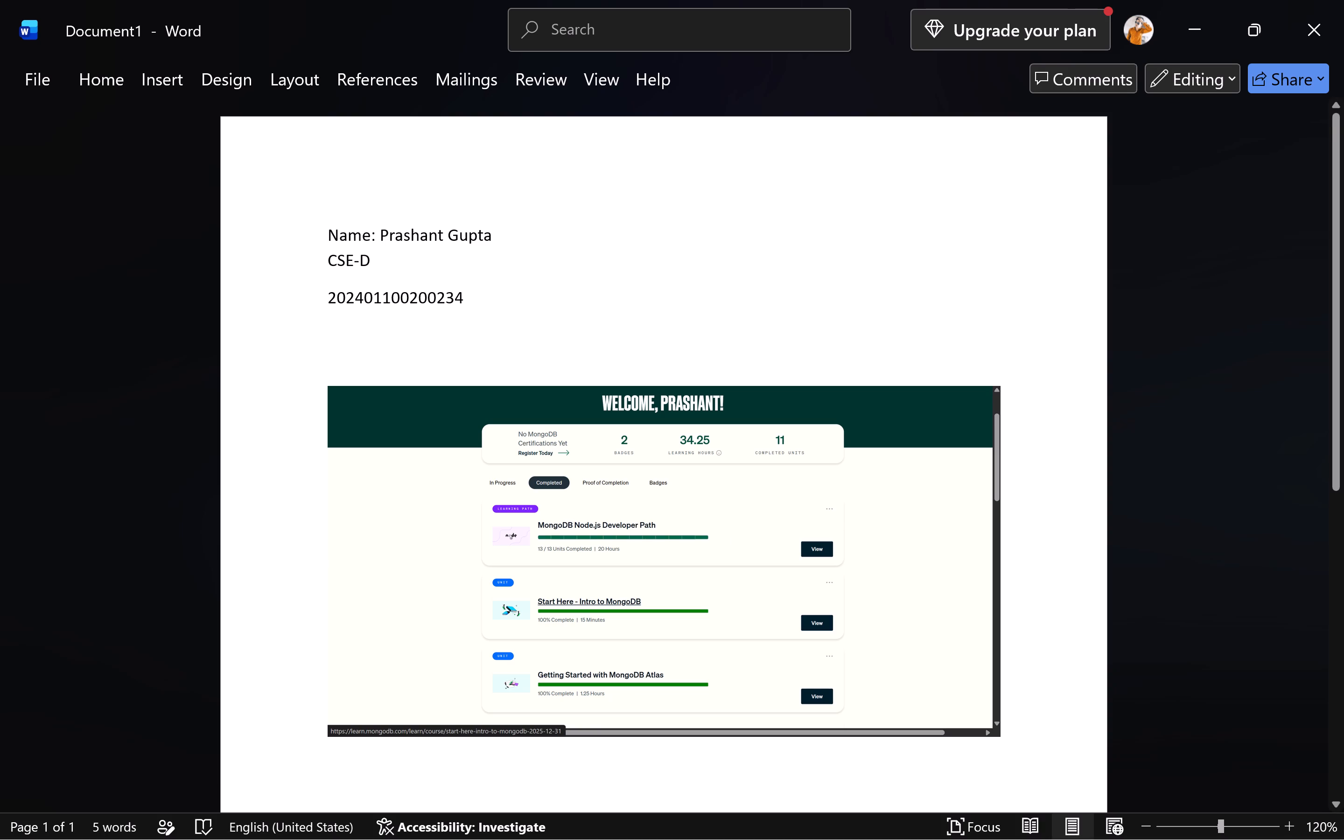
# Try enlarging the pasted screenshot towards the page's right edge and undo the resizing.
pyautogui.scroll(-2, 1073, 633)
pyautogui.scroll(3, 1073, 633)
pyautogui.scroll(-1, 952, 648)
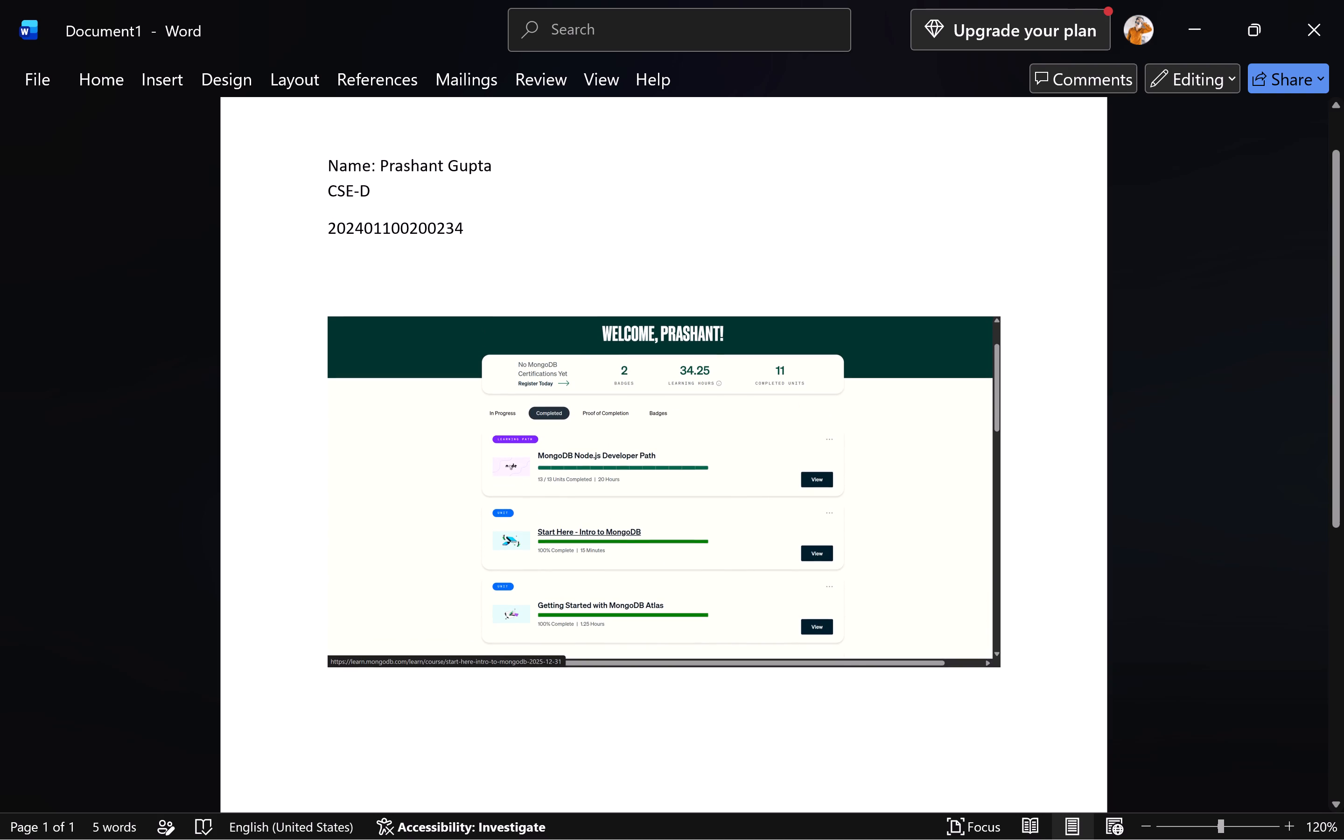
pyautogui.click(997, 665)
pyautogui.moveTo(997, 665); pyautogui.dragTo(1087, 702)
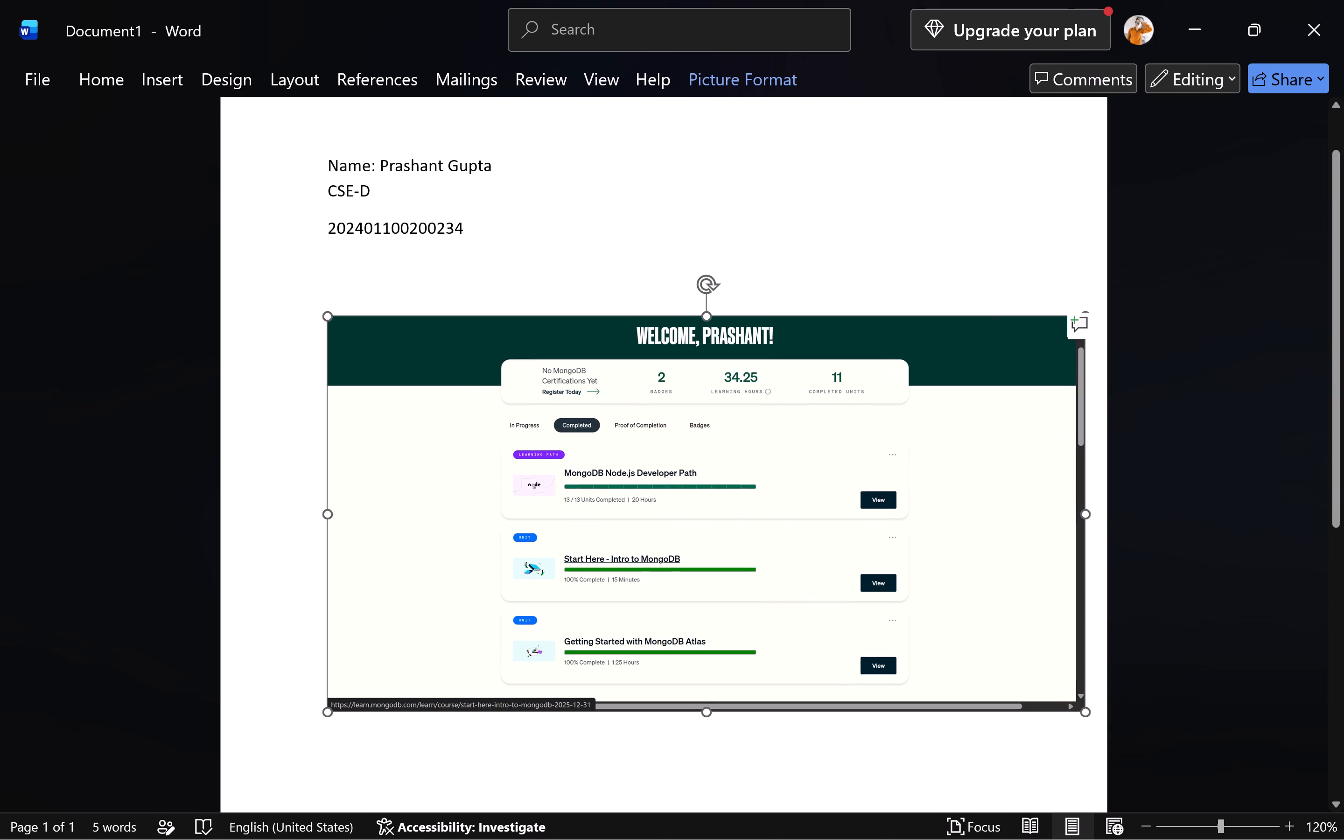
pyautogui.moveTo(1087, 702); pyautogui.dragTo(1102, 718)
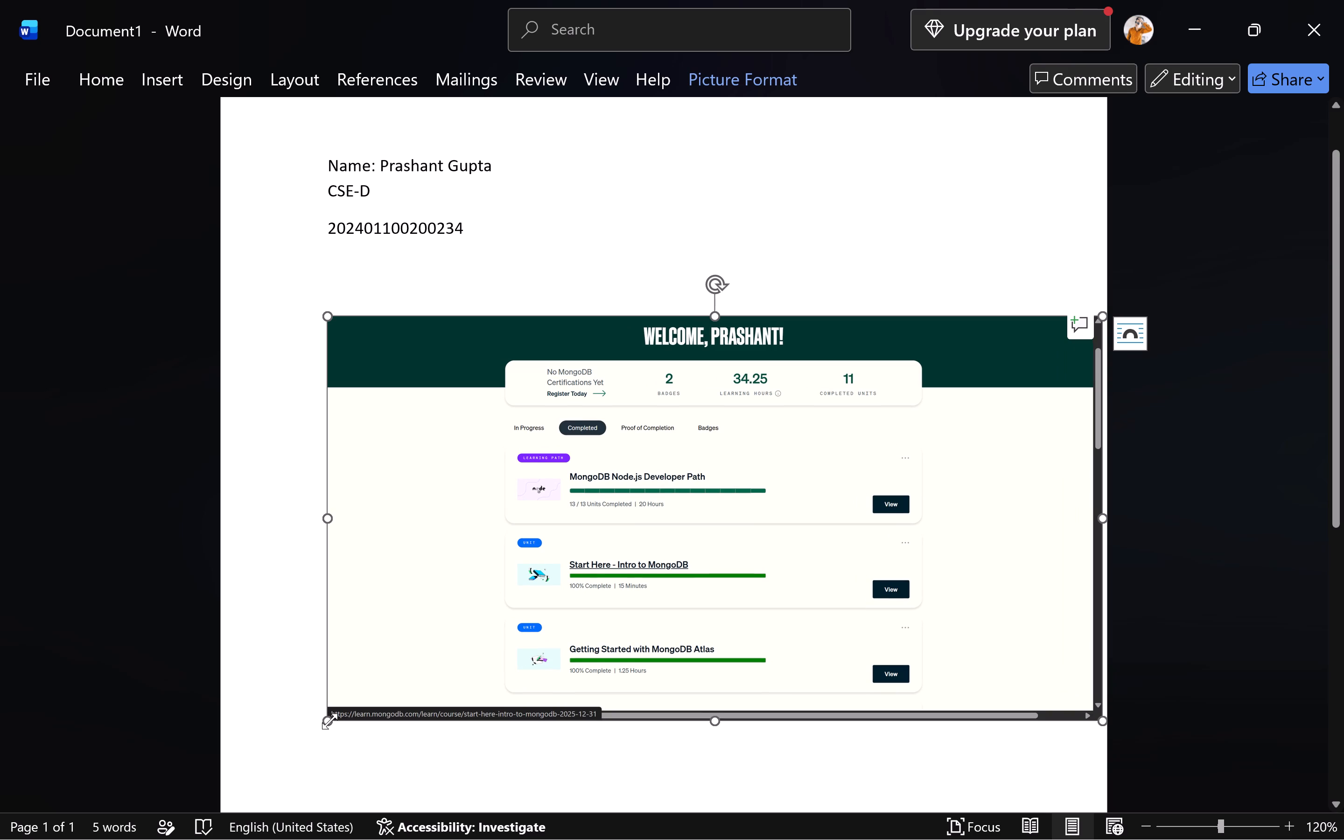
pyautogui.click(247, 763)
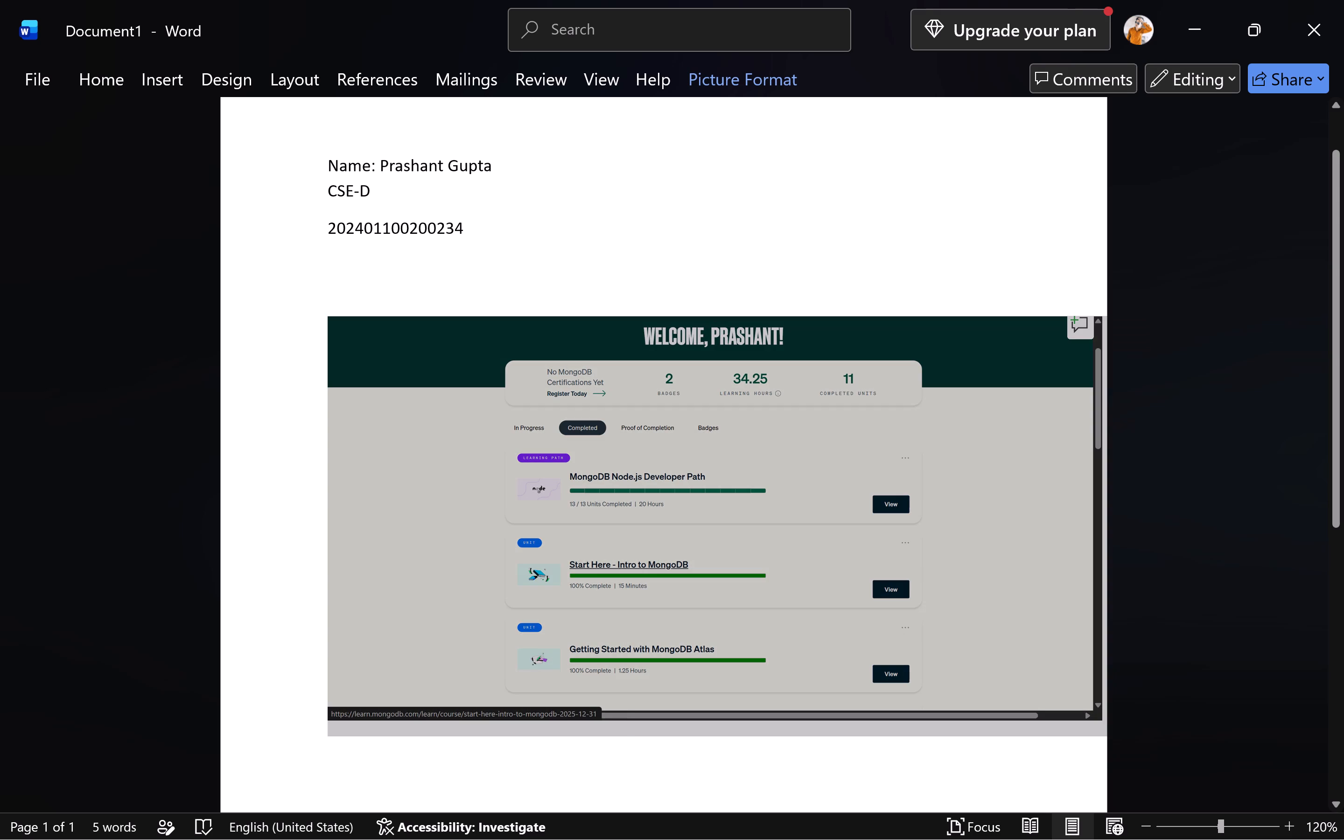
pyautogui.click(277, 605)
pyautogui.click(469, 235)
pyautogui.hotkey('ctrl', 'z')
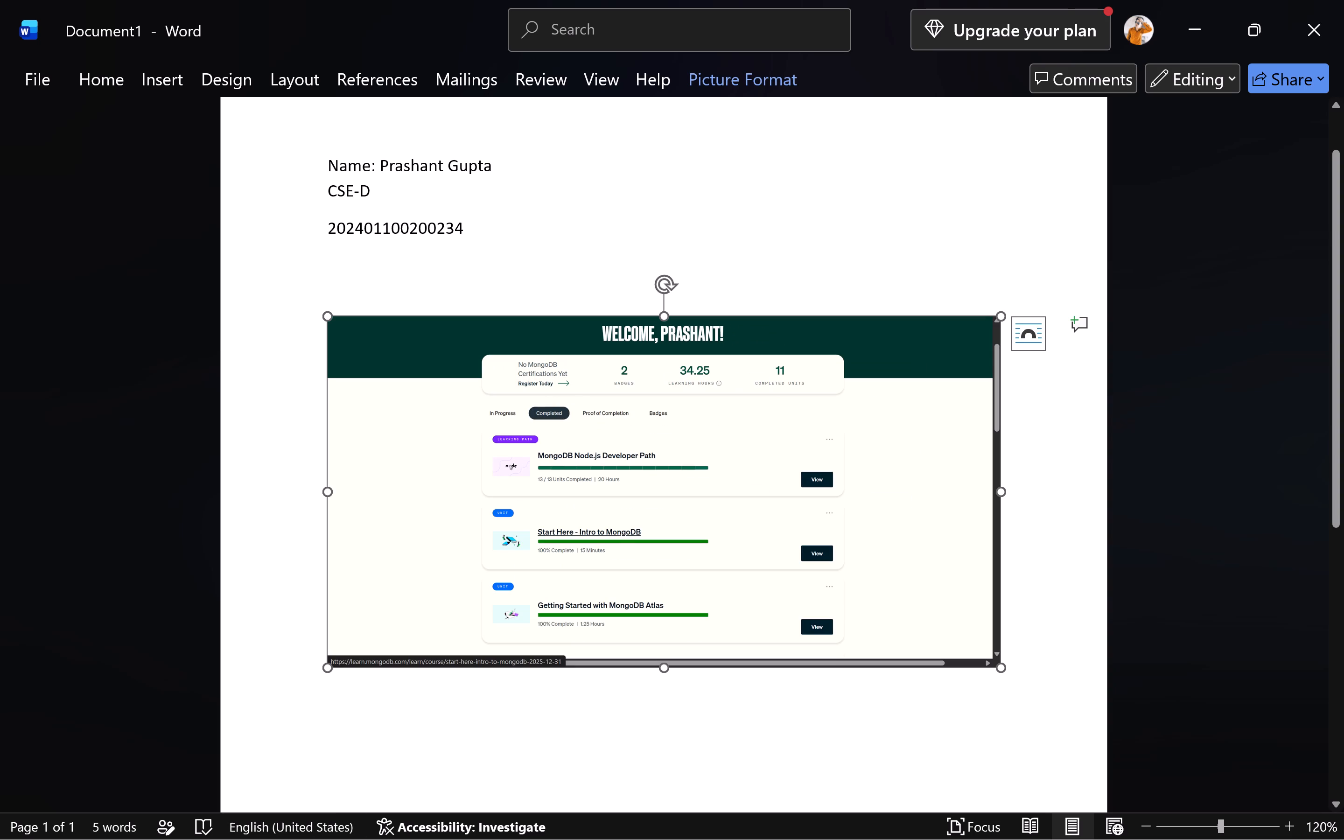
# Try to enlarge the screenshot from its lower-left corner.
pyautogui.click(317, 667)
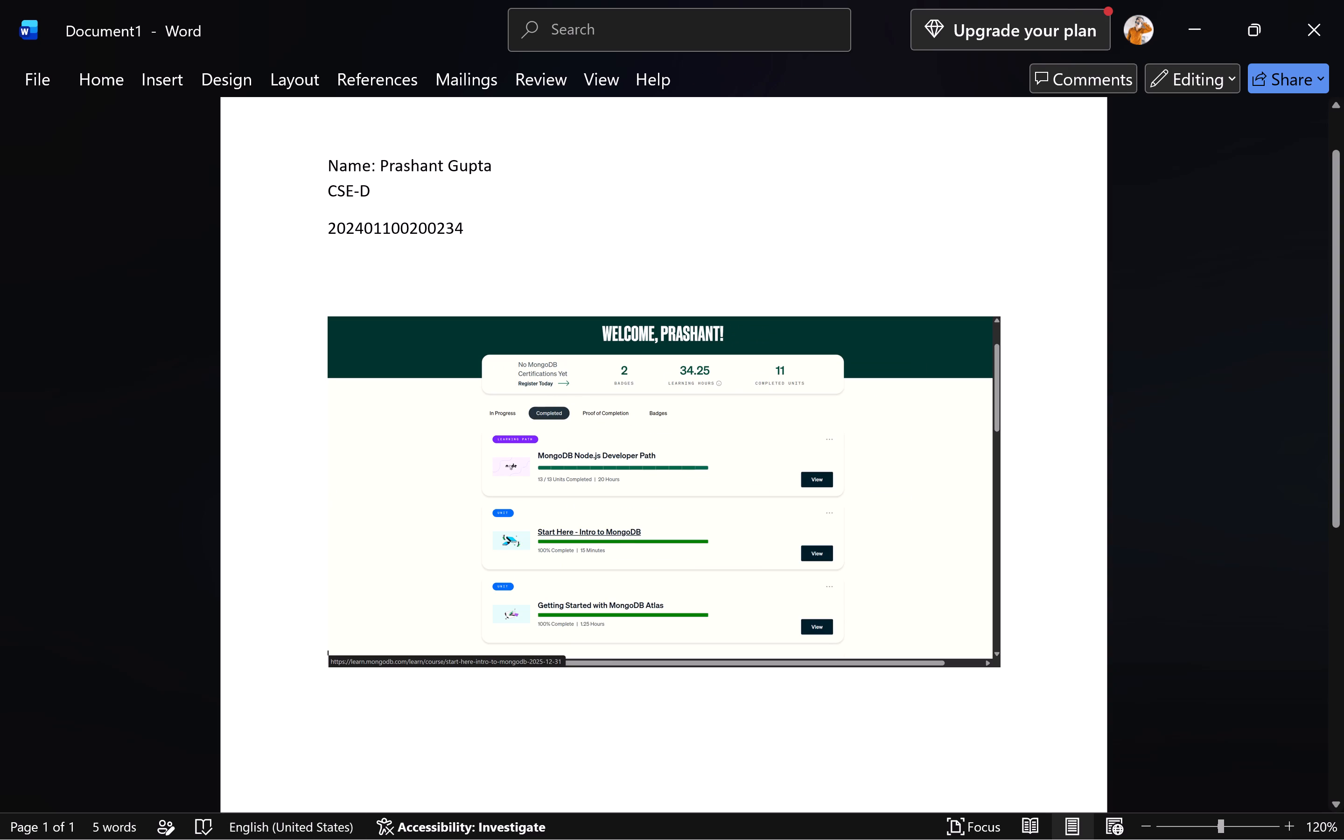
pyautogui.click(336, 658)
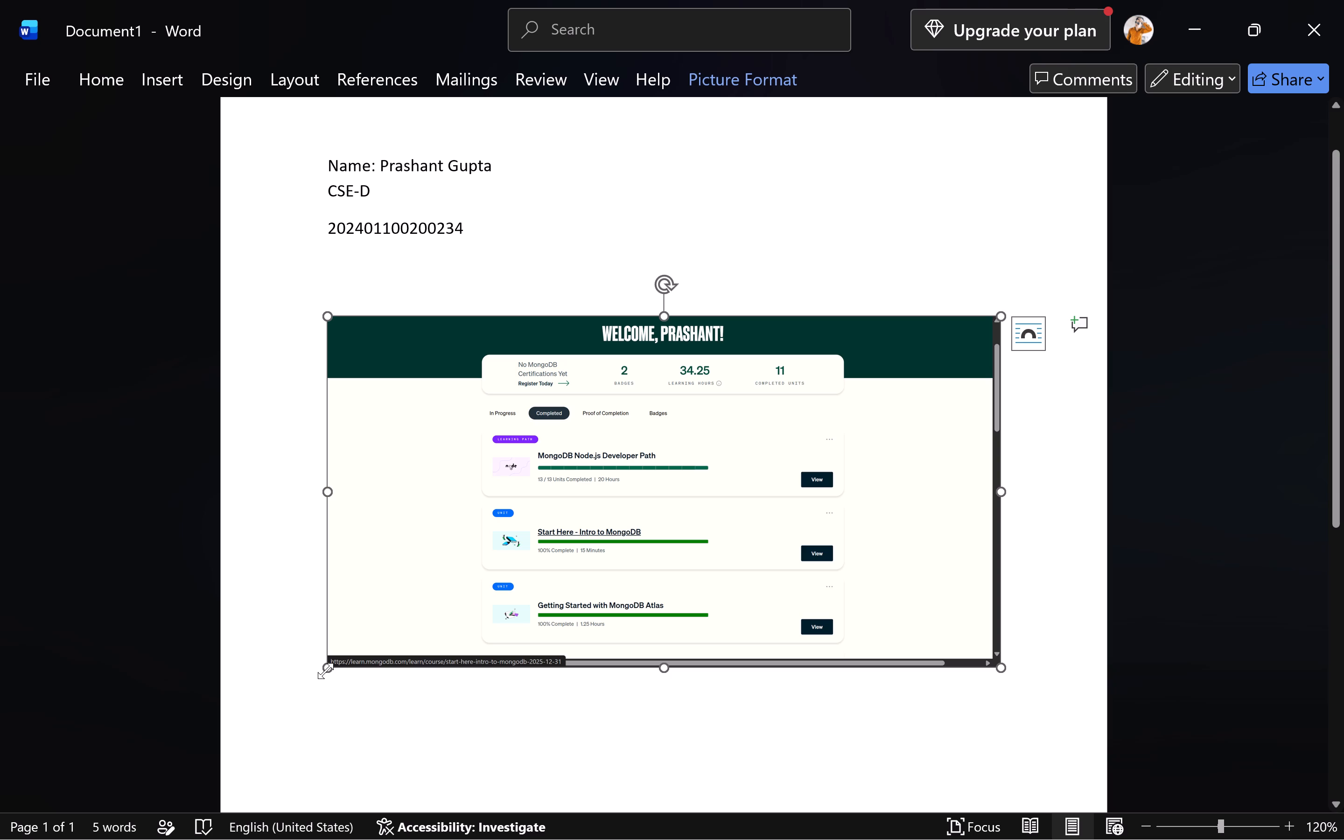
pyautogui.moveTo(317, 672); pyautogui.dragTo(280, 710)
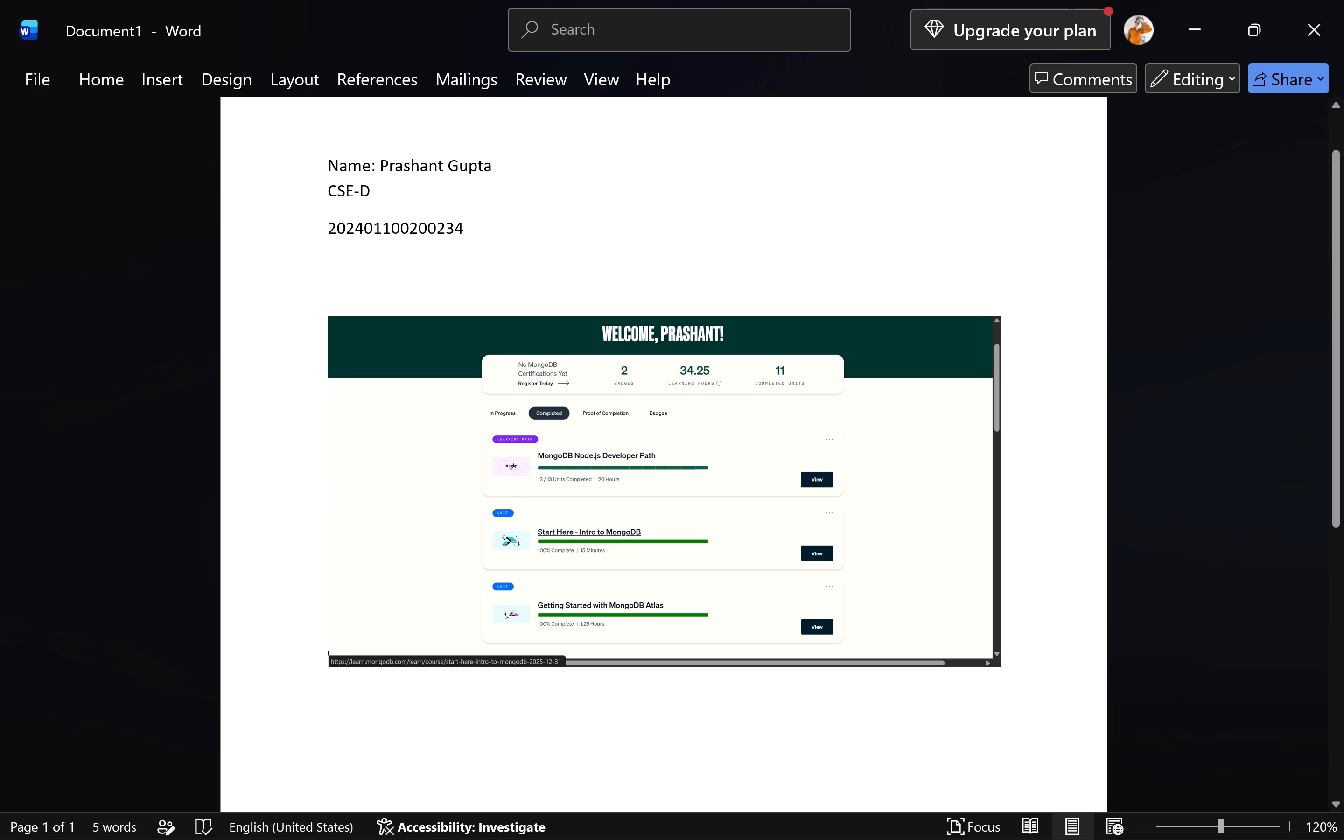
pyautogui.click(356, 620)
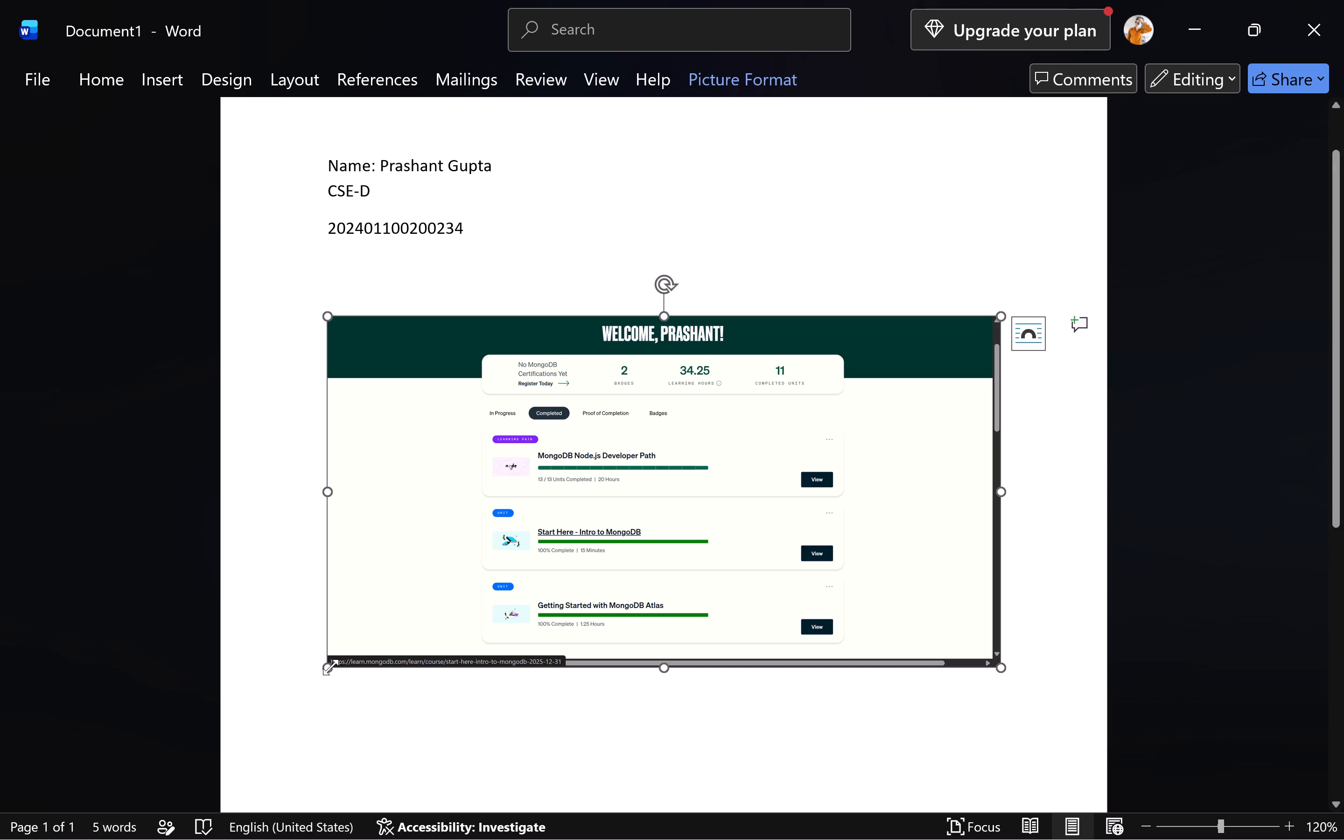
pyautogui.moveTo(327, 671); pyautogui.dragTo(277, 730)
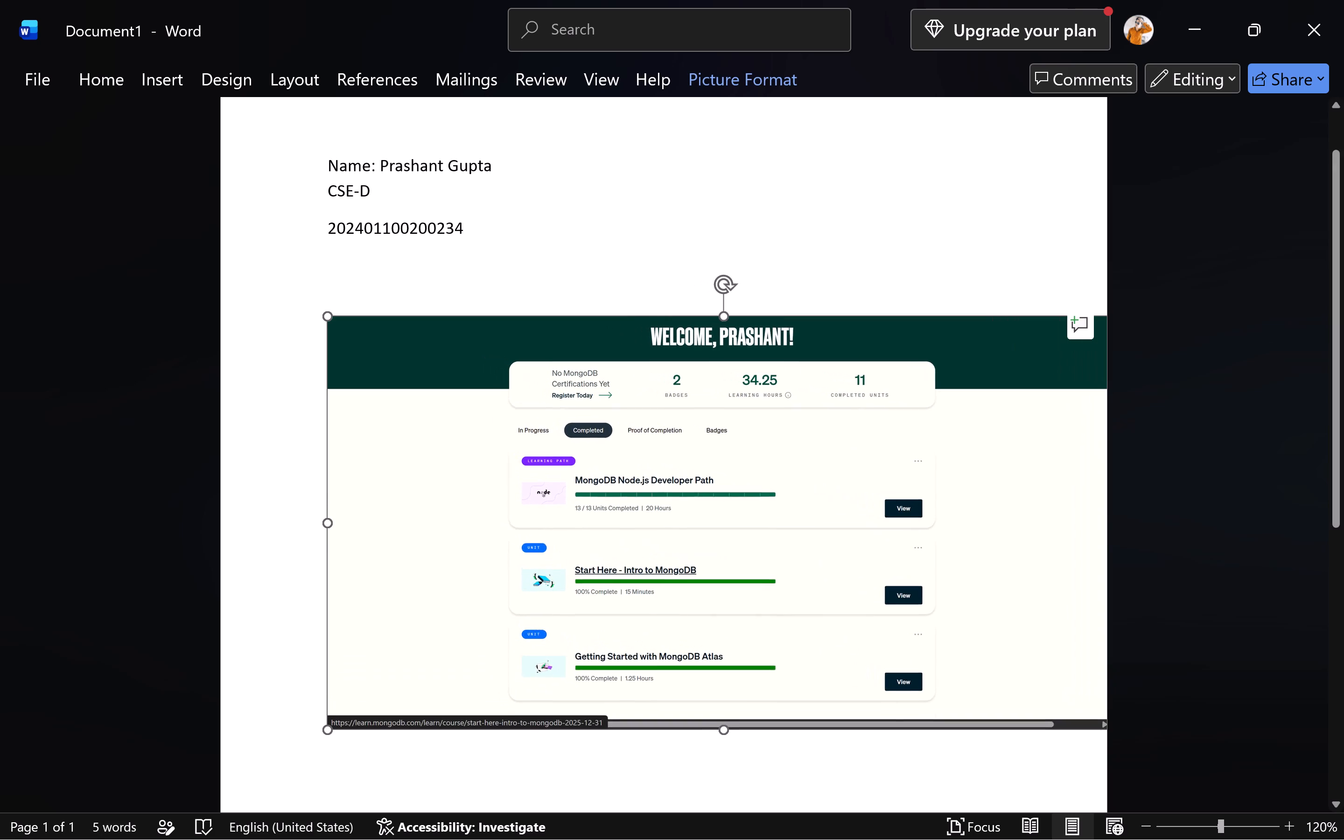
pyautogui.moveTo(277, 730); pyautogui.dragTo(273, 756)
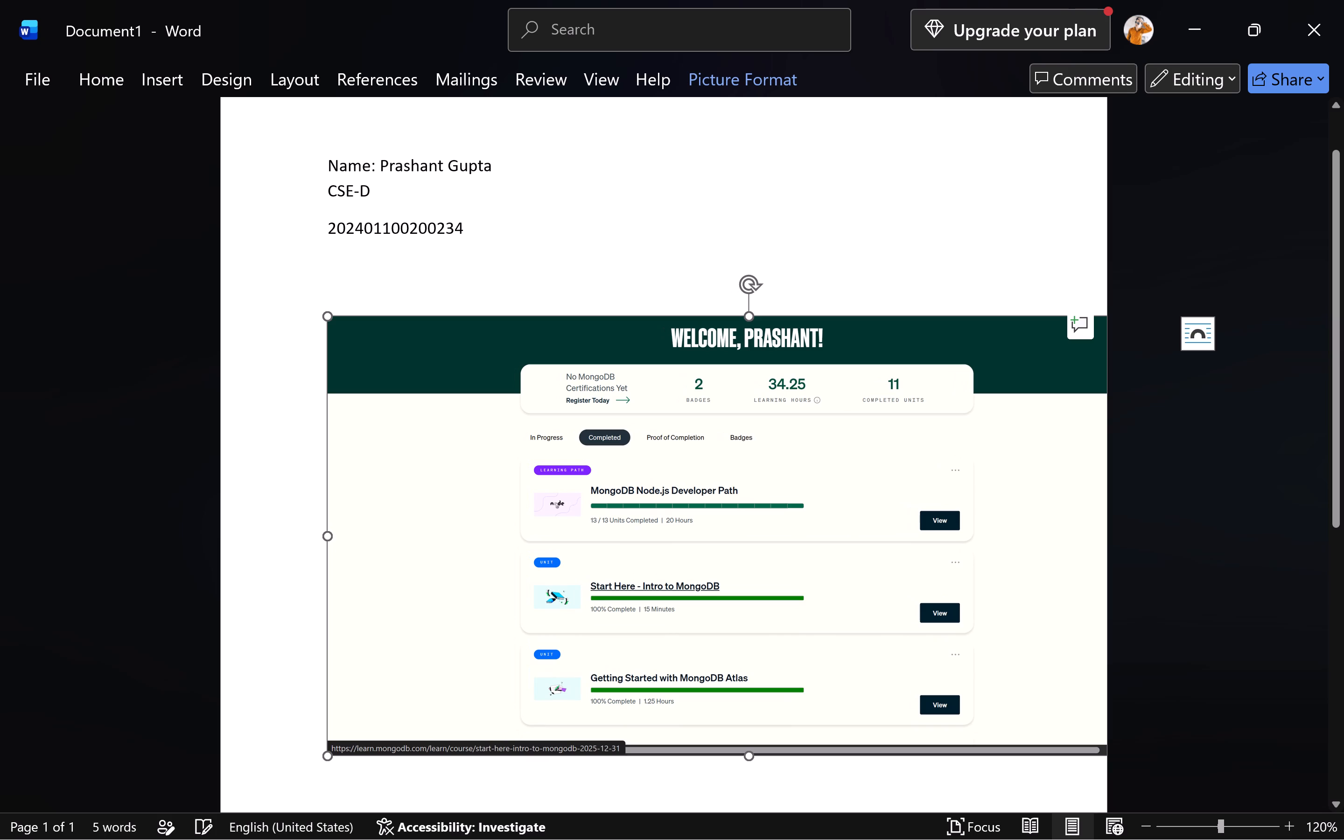
# Move the screenshot up so it sits directly below the student ID number.
pyautogui.moveTo(624, 526); pyautogui.dragTo(545, 529)
pyautogui.moveTo(684, 317); pyautogui.dragTo(605, 312)
pyautogui.moveTo(608, 316); pyautogui.dragTo(599, 282)
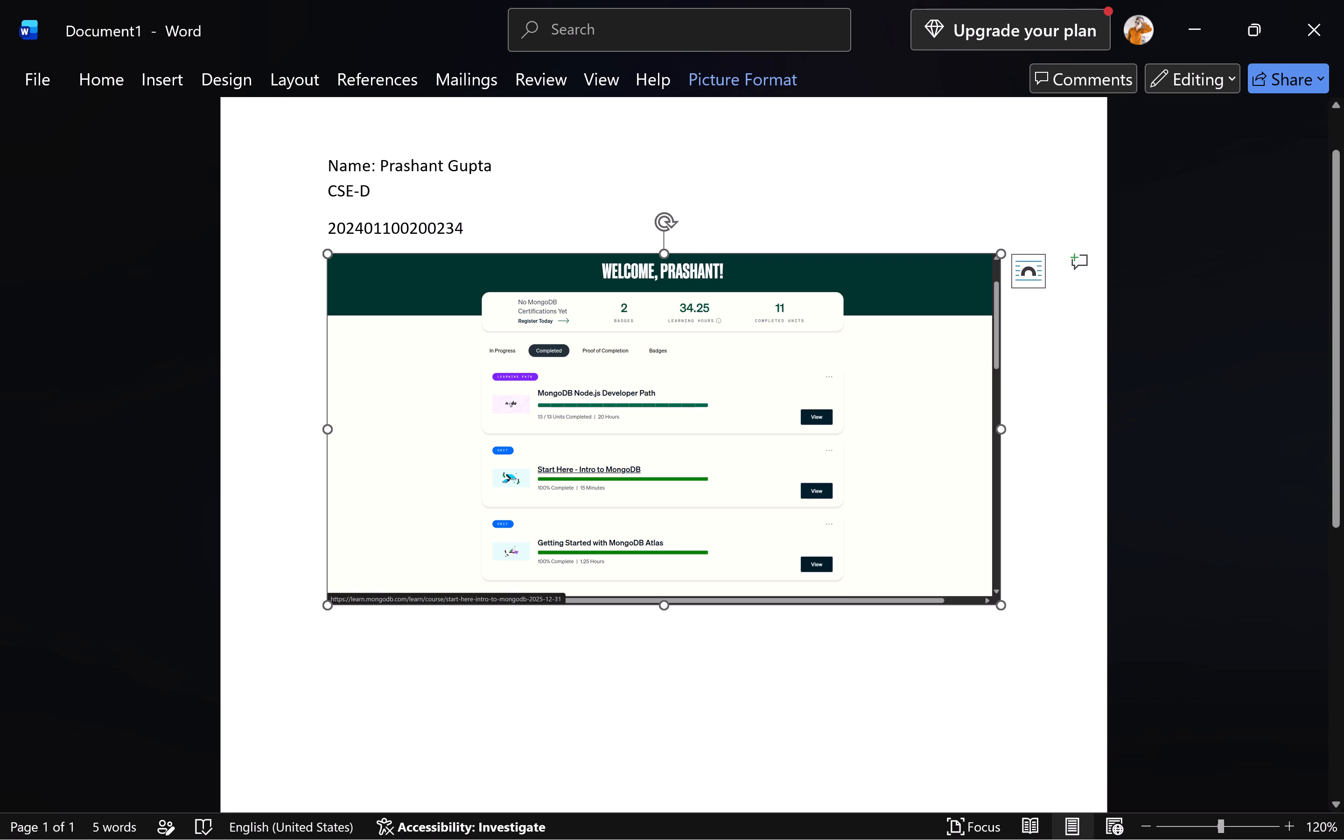
# Switch to the learner dashboard in Chrome and show the completed courses from MongoDB and the Document Model to MongoDB CRUD Operations in Node.js.
pyautogui.scroll(-1, 626, 702)
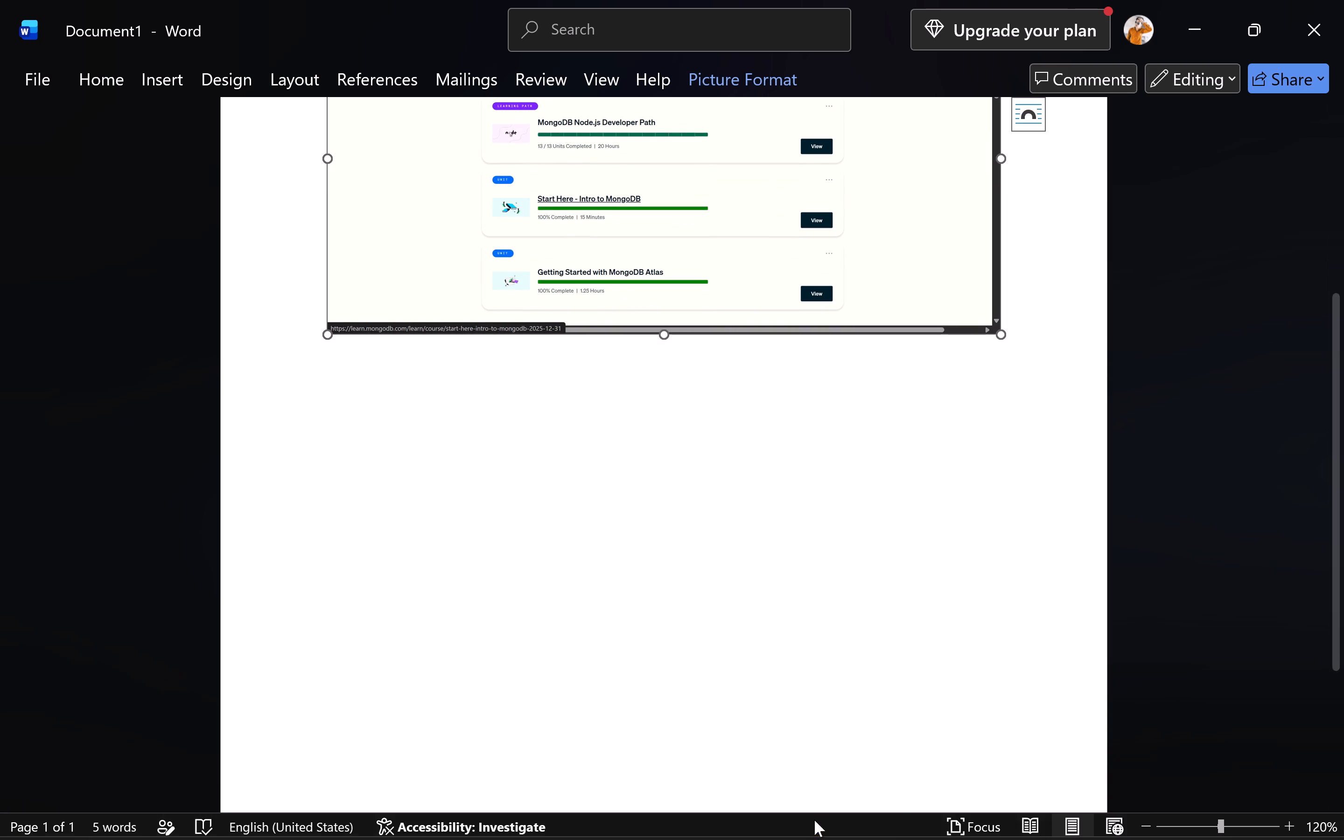
pyautogui.click(815, 821)
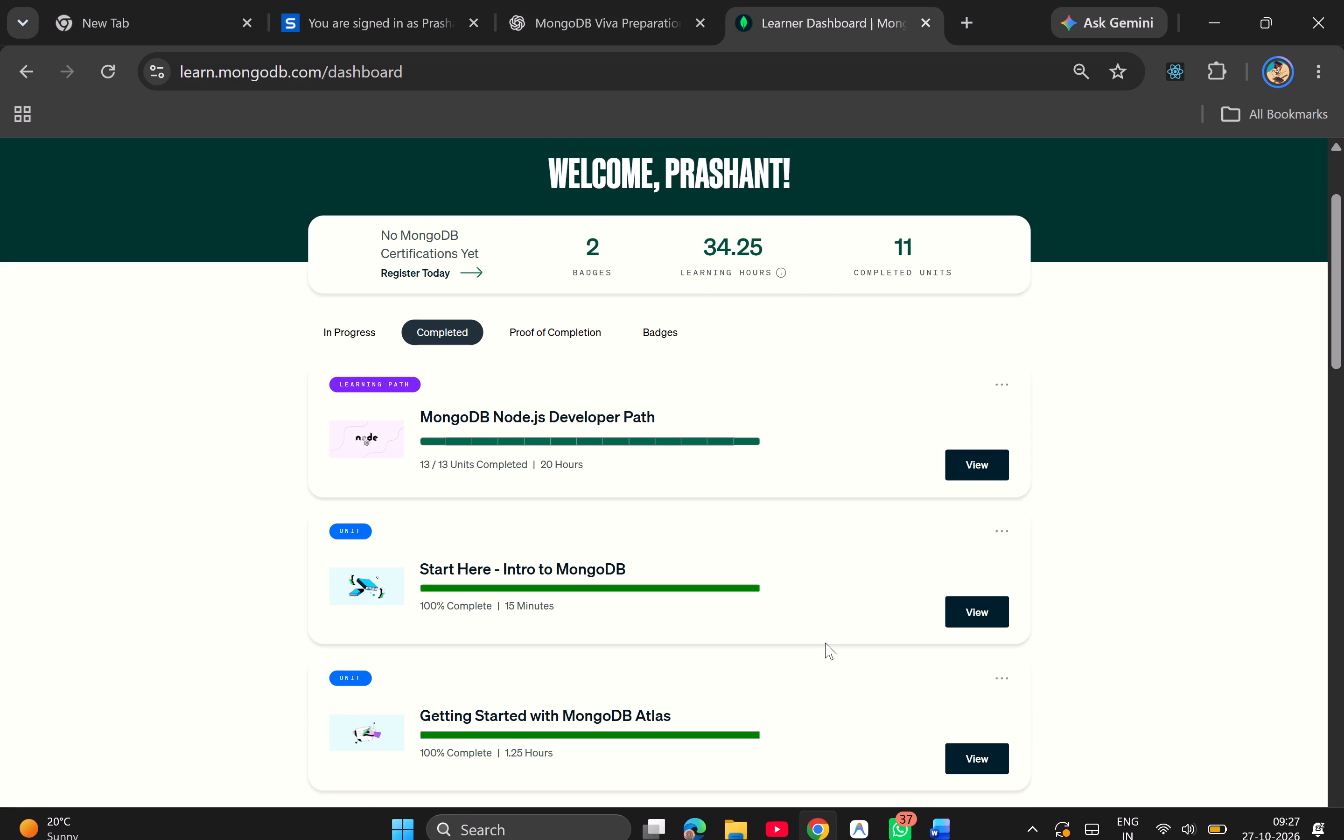
pyautogui.scroll(-3, 1060, 679)
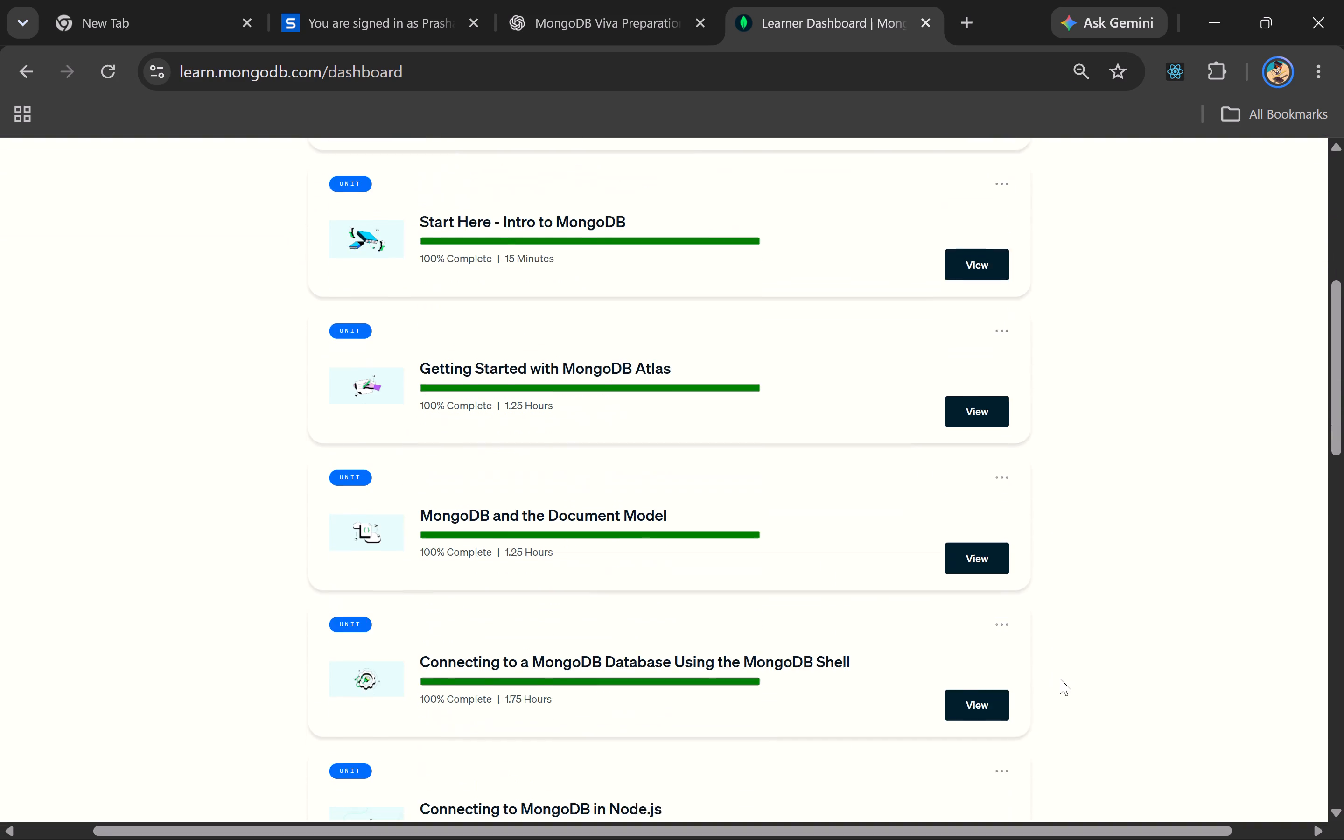
pyautogui.scroll(-2, 1060, 679)
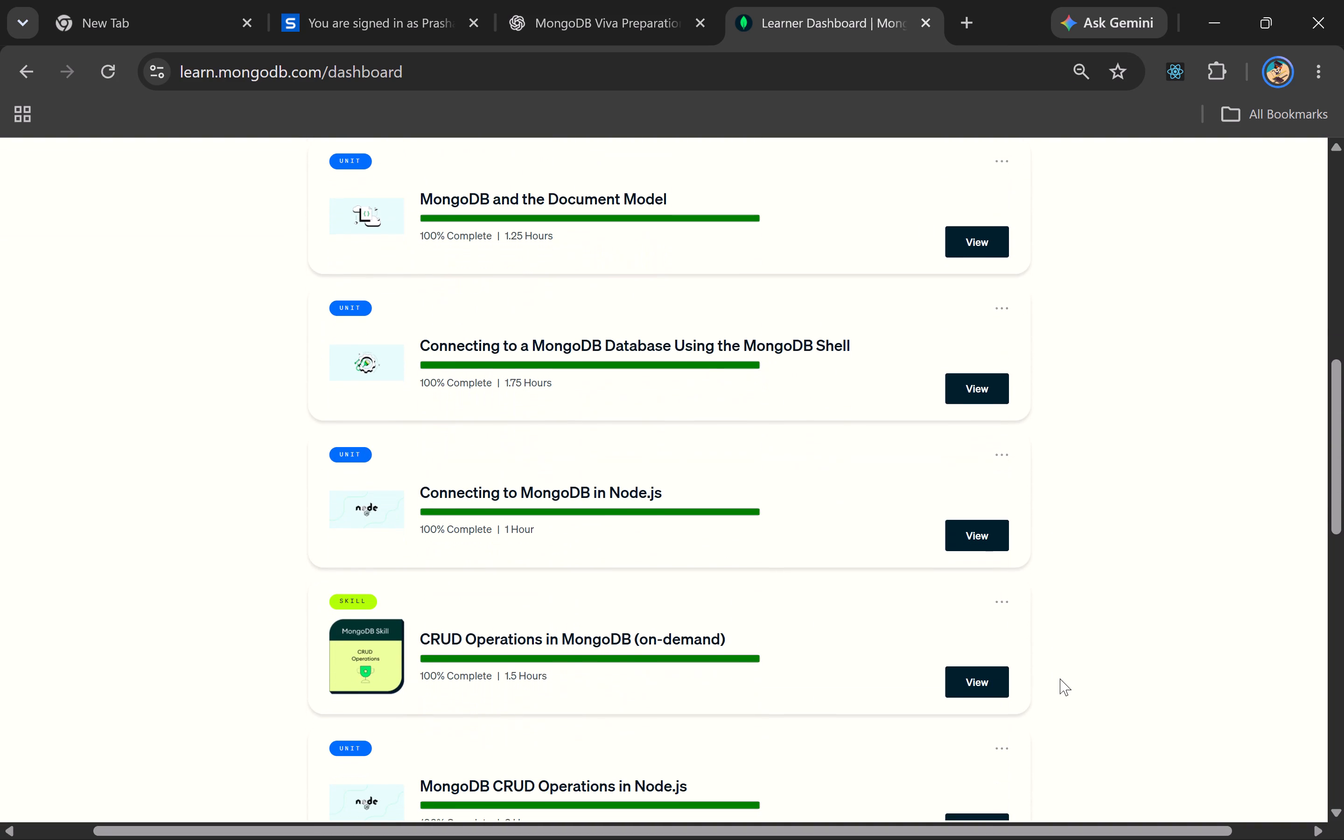
pyautogui.scroll(3, 1060, 679)
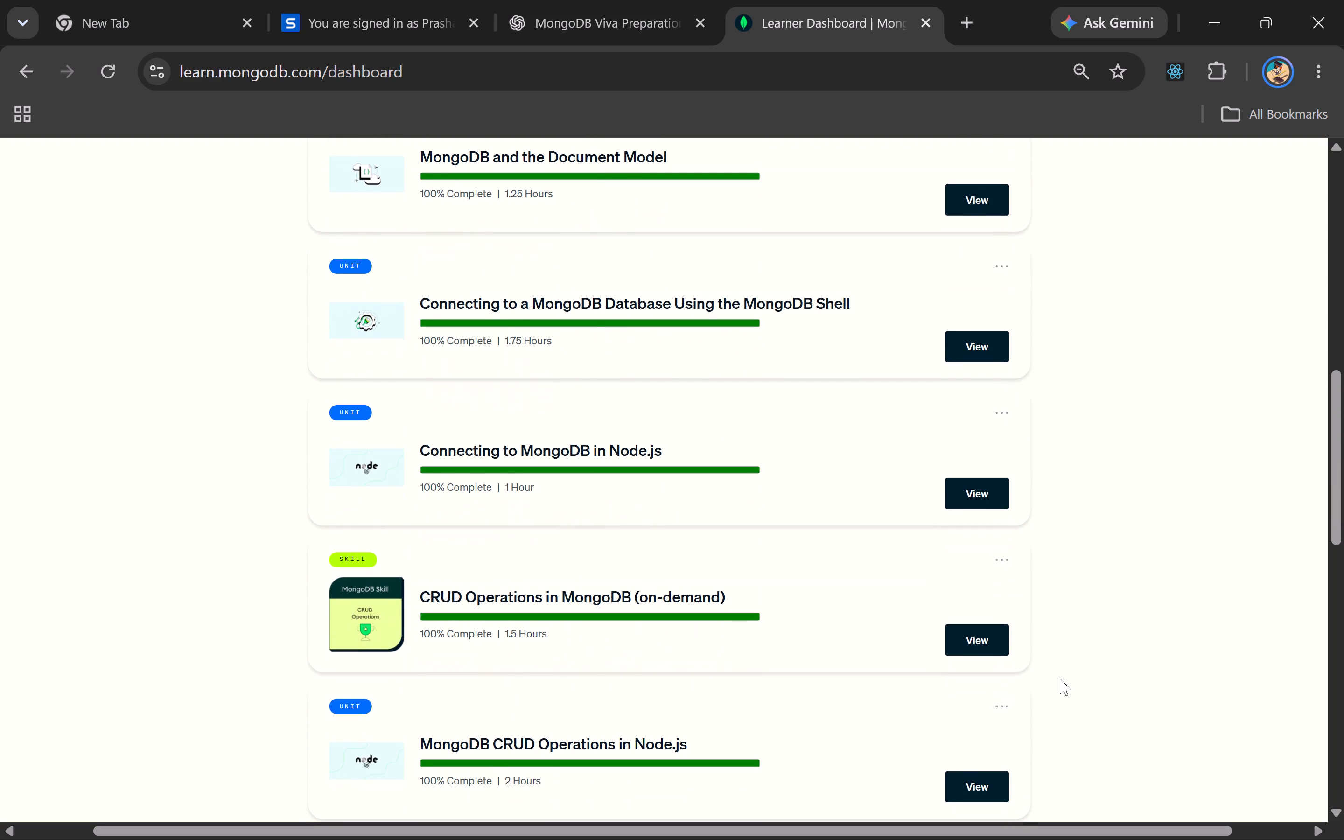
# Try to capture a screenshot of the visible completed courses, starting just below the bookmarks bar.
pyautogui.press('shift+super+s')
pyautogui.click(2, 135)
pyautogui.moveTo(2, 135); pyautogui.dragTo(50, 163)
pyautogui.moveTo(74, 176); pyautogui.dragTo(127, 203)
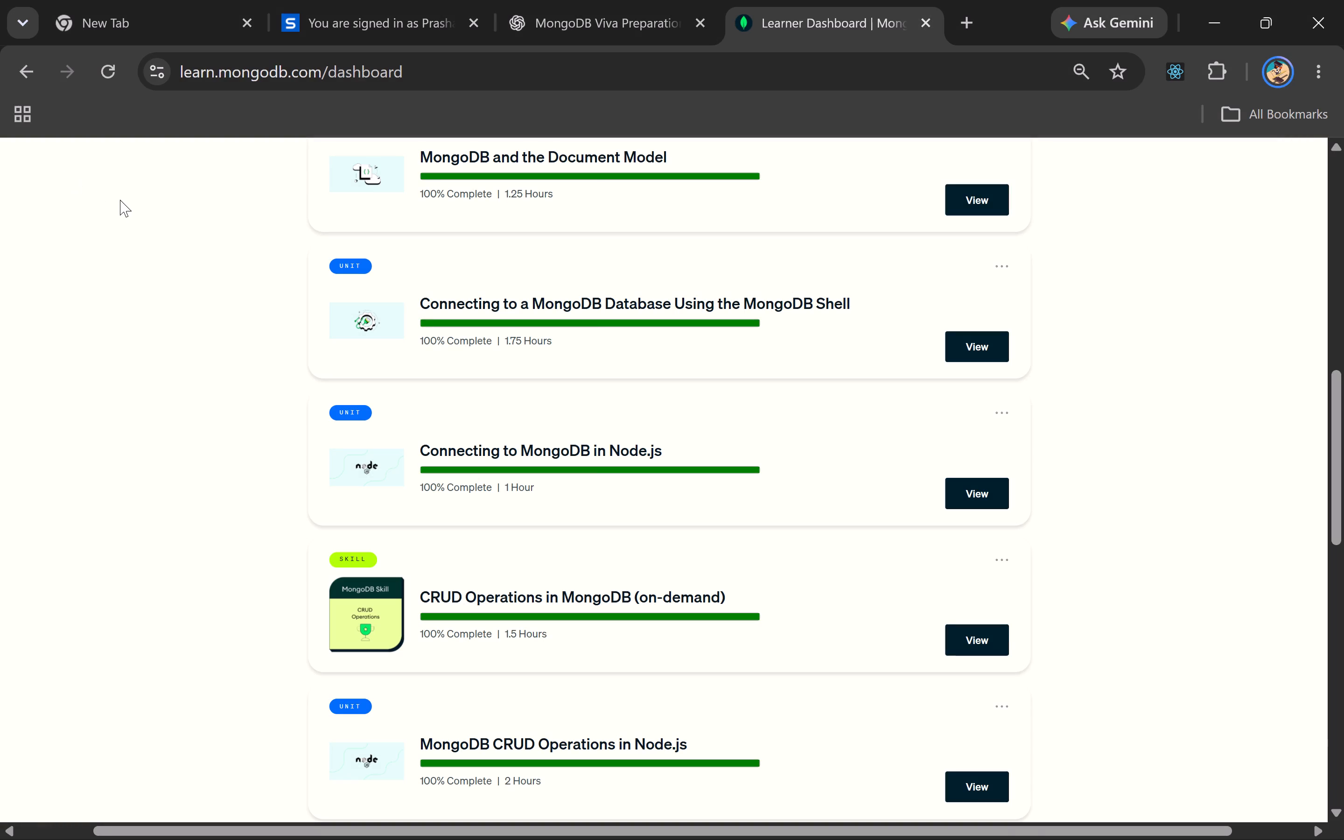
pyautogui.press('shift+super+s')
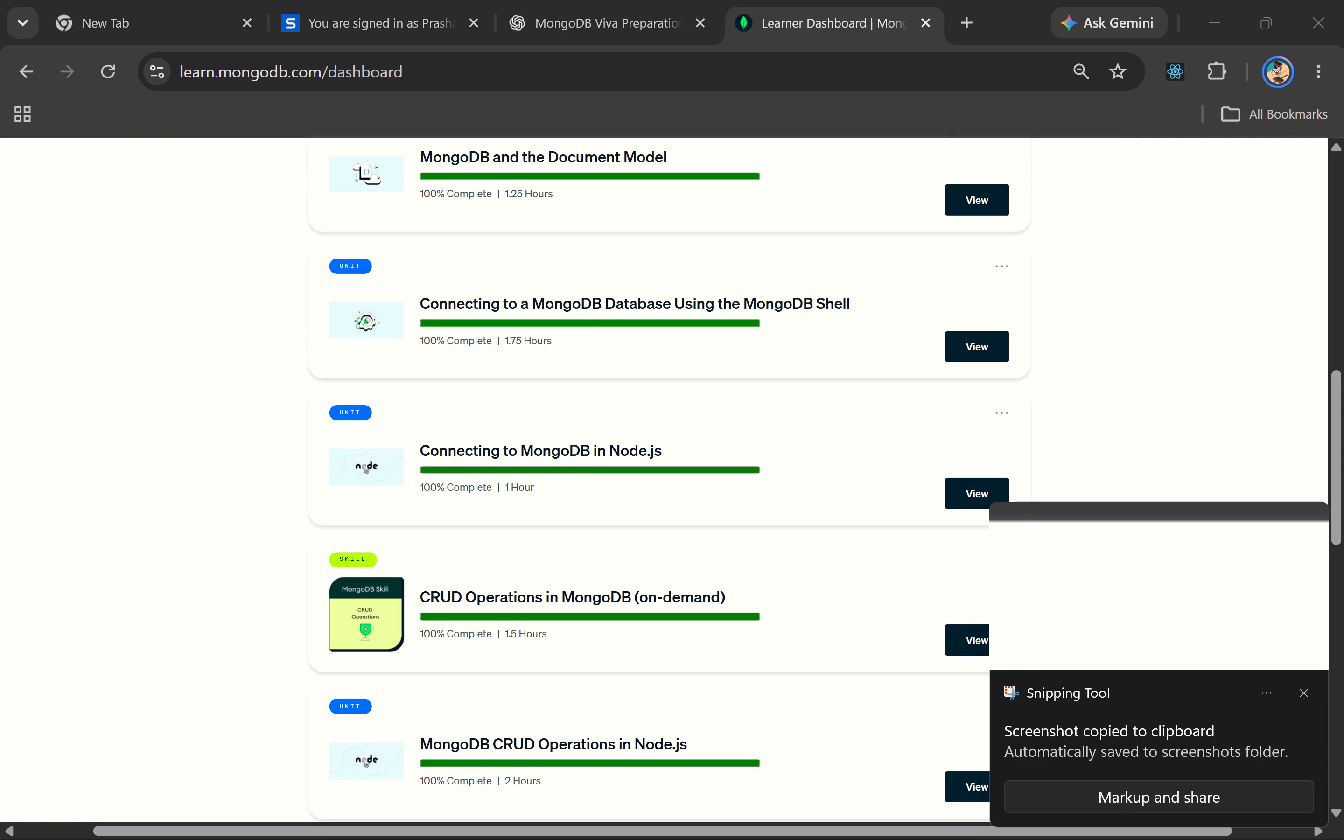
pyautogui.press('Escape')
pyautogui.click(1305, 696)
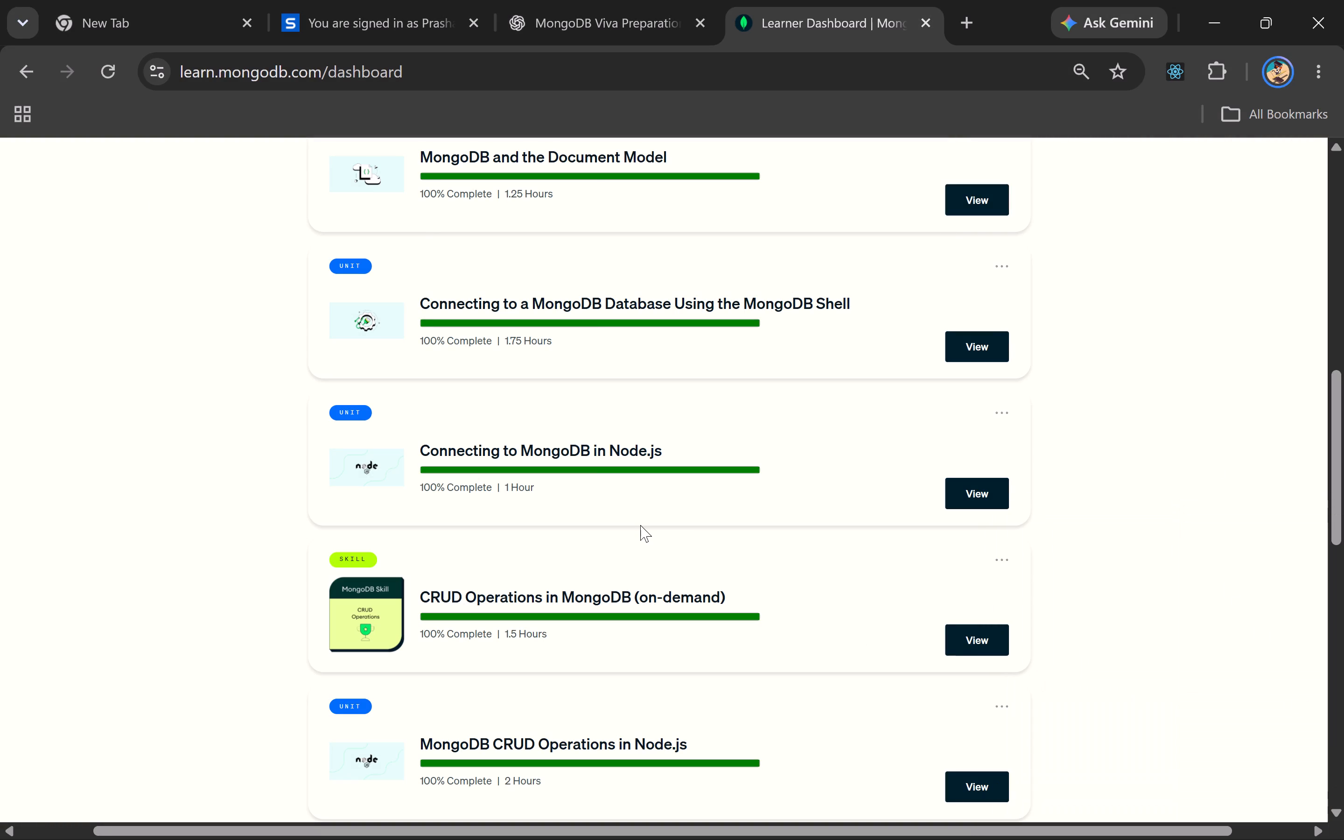
# Capture a screenshot of the visible completed courses, from below the bookmarks bar down to the page's bottom edge.
pyautogui.press('shift+super+s')
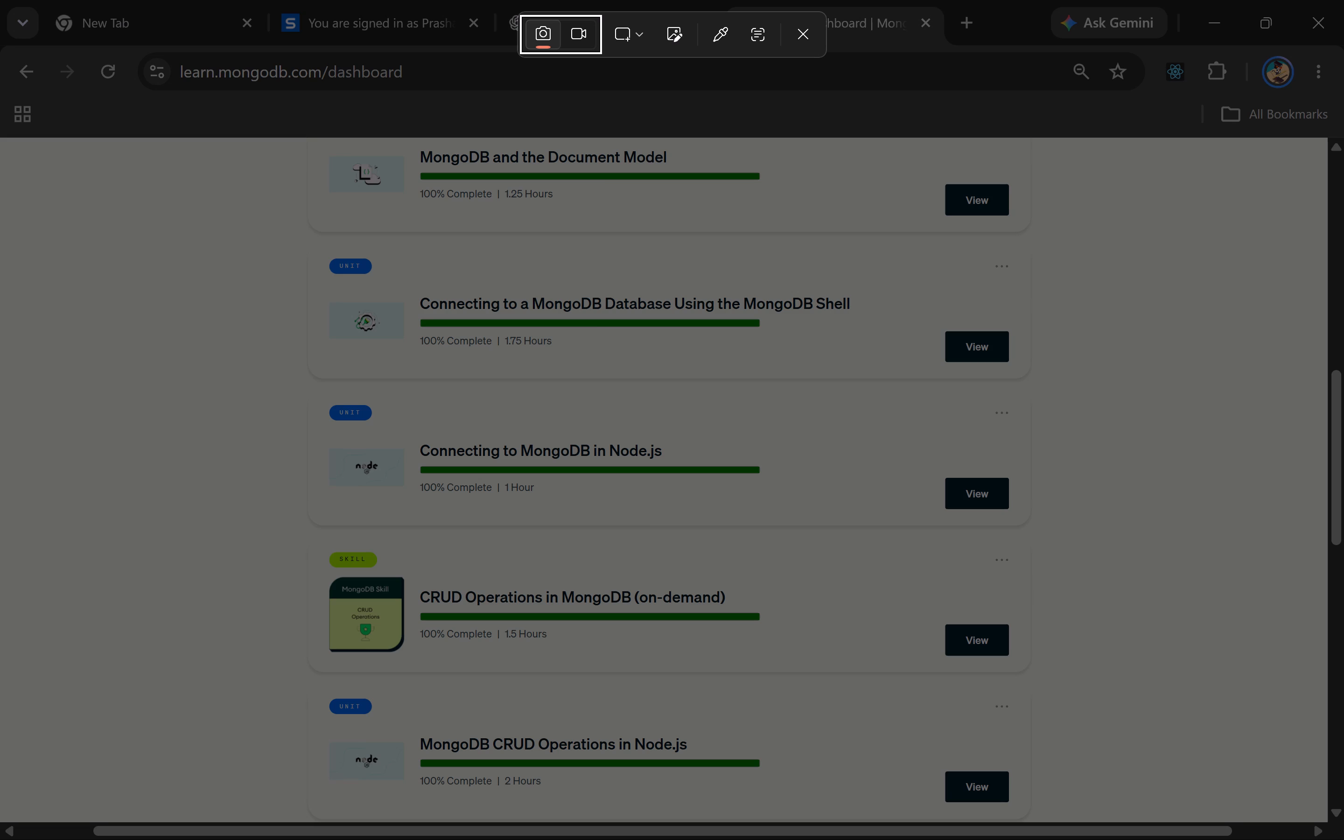
pyautogui.click(1, 136)
pyautogui.moveTo(1, 136); pyautogui.dragTo(13, 146)
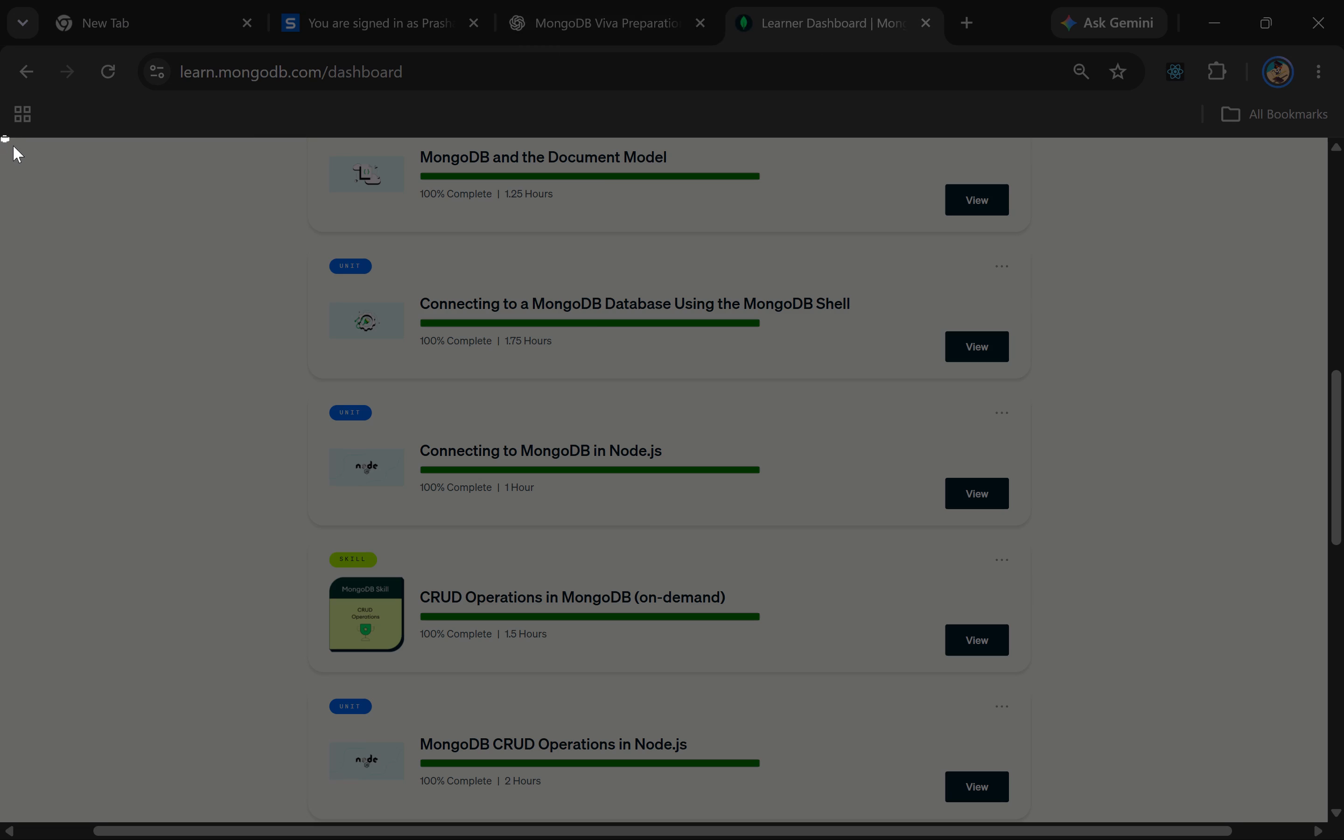
pyautogui.moveTo(13, 146); pyautogui.dragTo(900, 593)
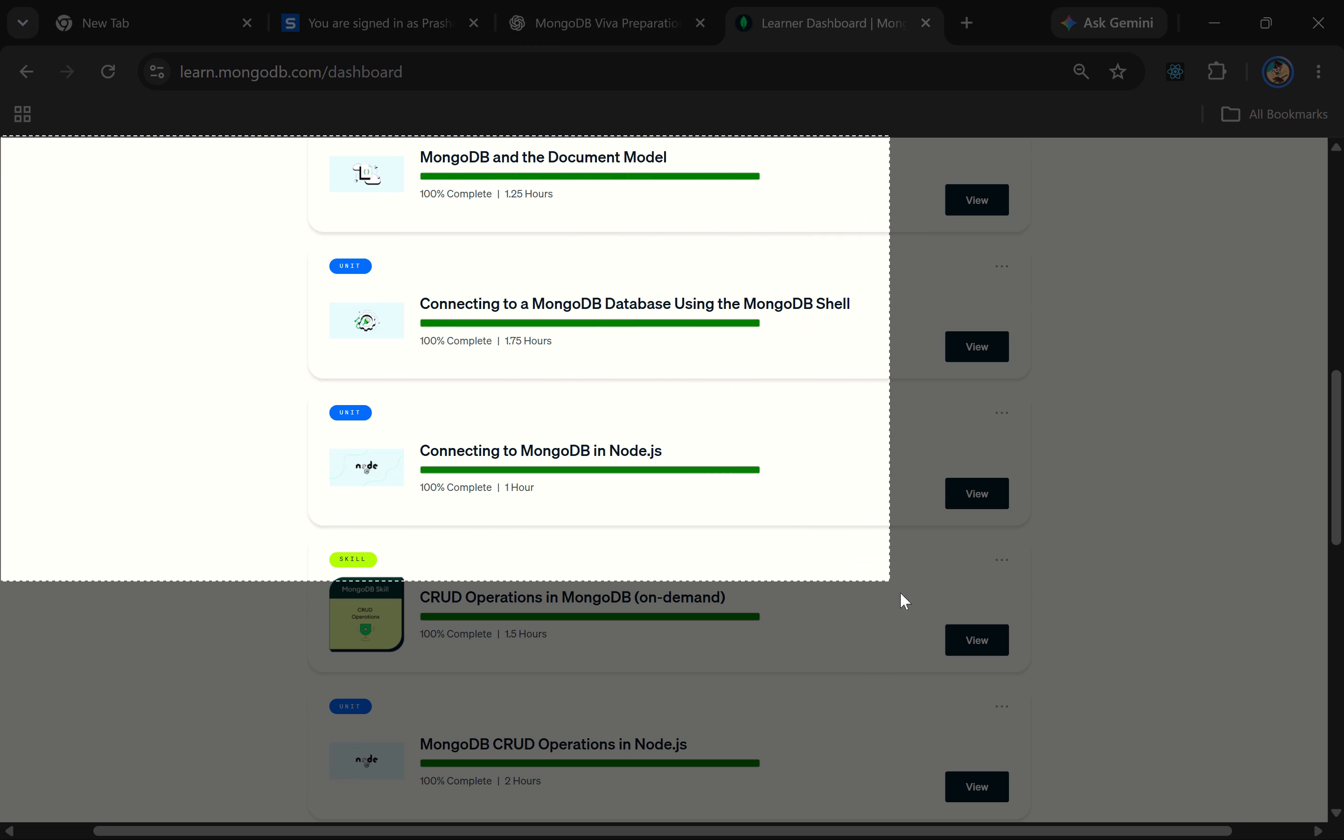
pyautogui.moveTo(900, 593); pyautogui.dragTo(1318, 839)
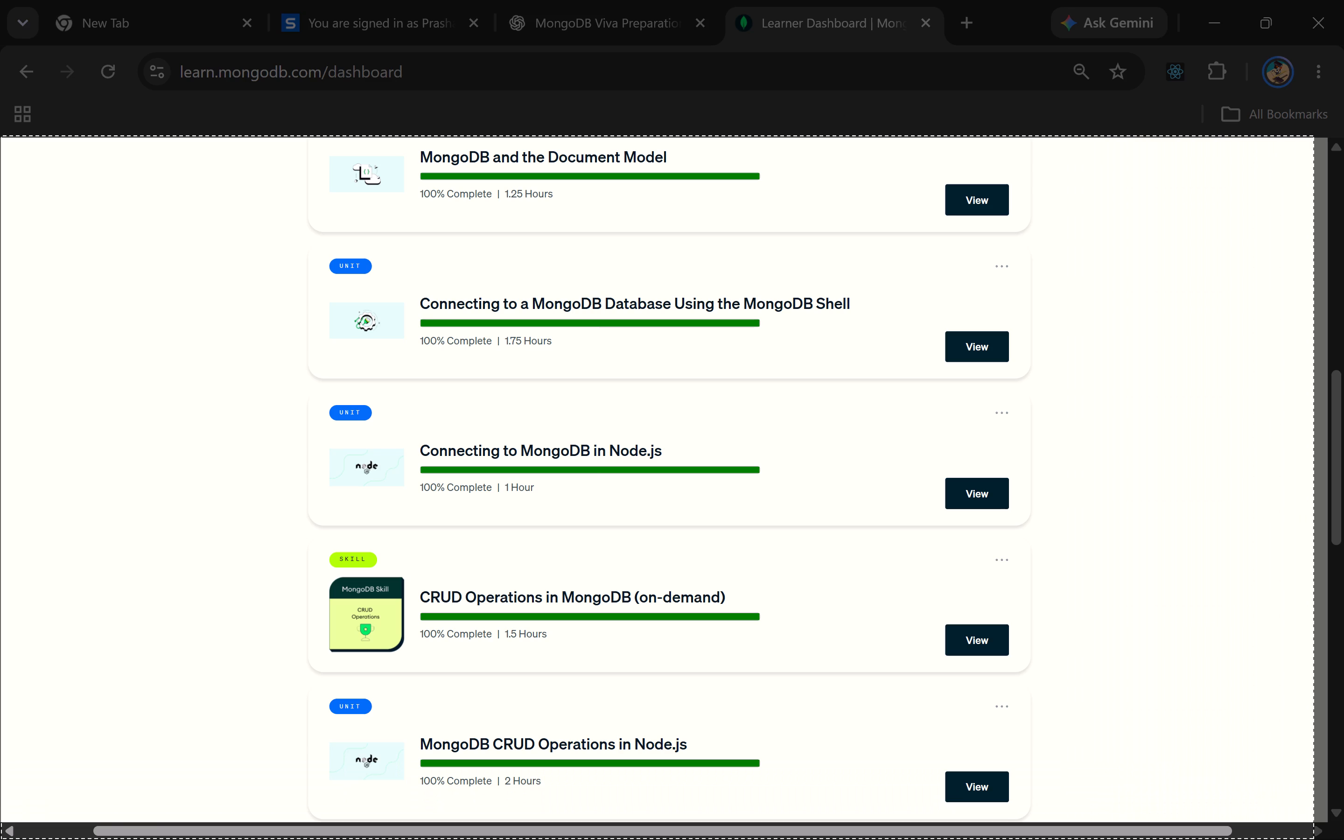
pyautogui.moveTo(1318, 839); pyautogui.dragTo(1343, 839)
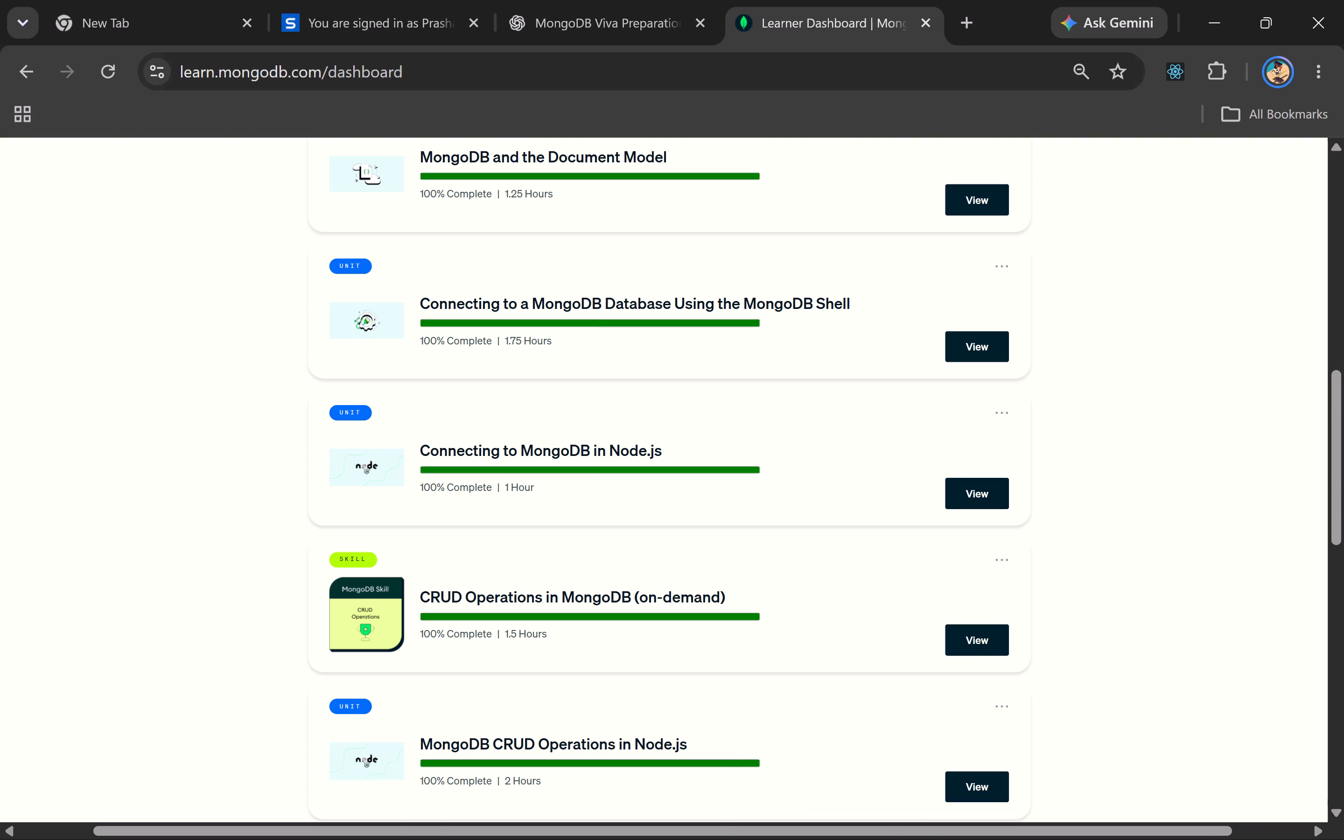
# Switch to the Word document and paste the captured course list below the first dashboard screenshot.
pyautogui.click(940, 824)
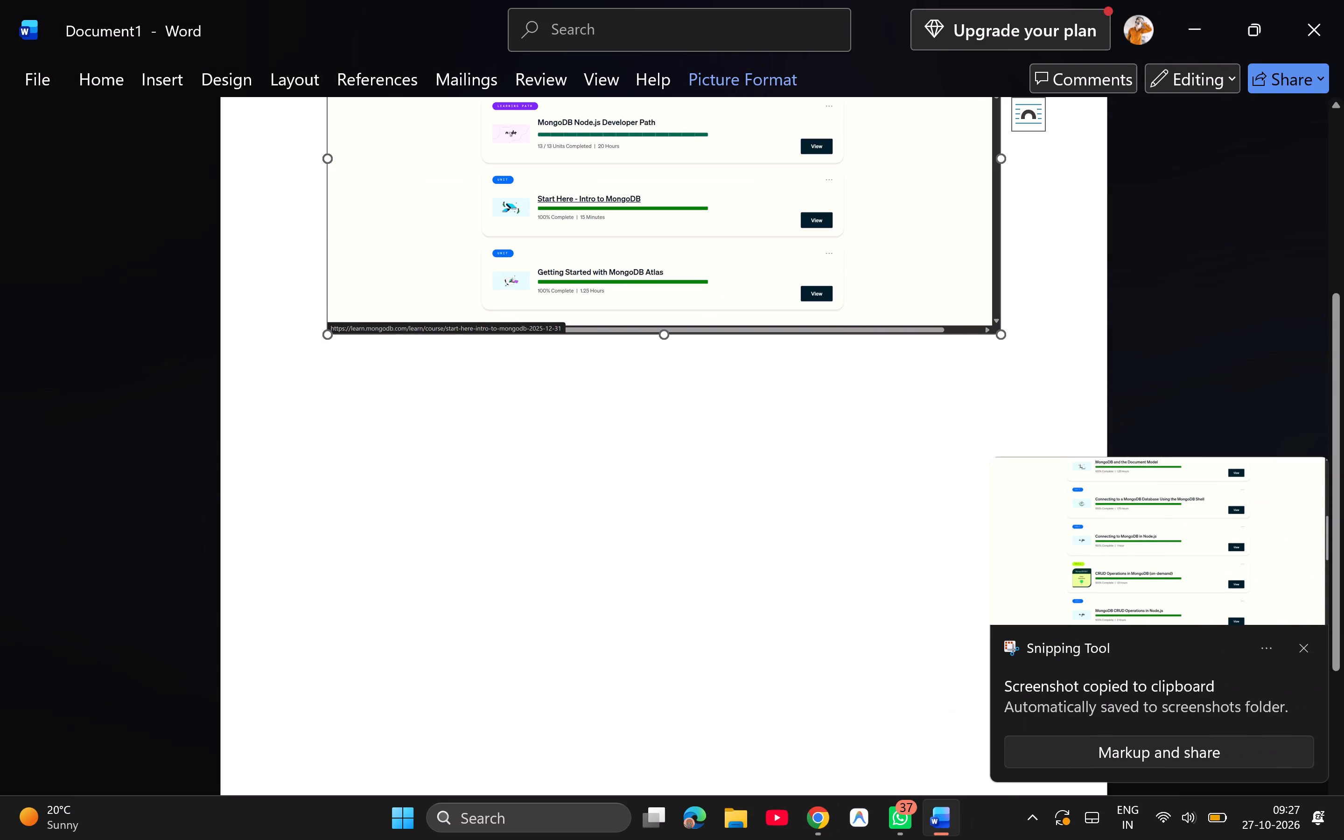
pyautogui.click(723, 544)
pyautogui.hotkey('ctrl', 'v')
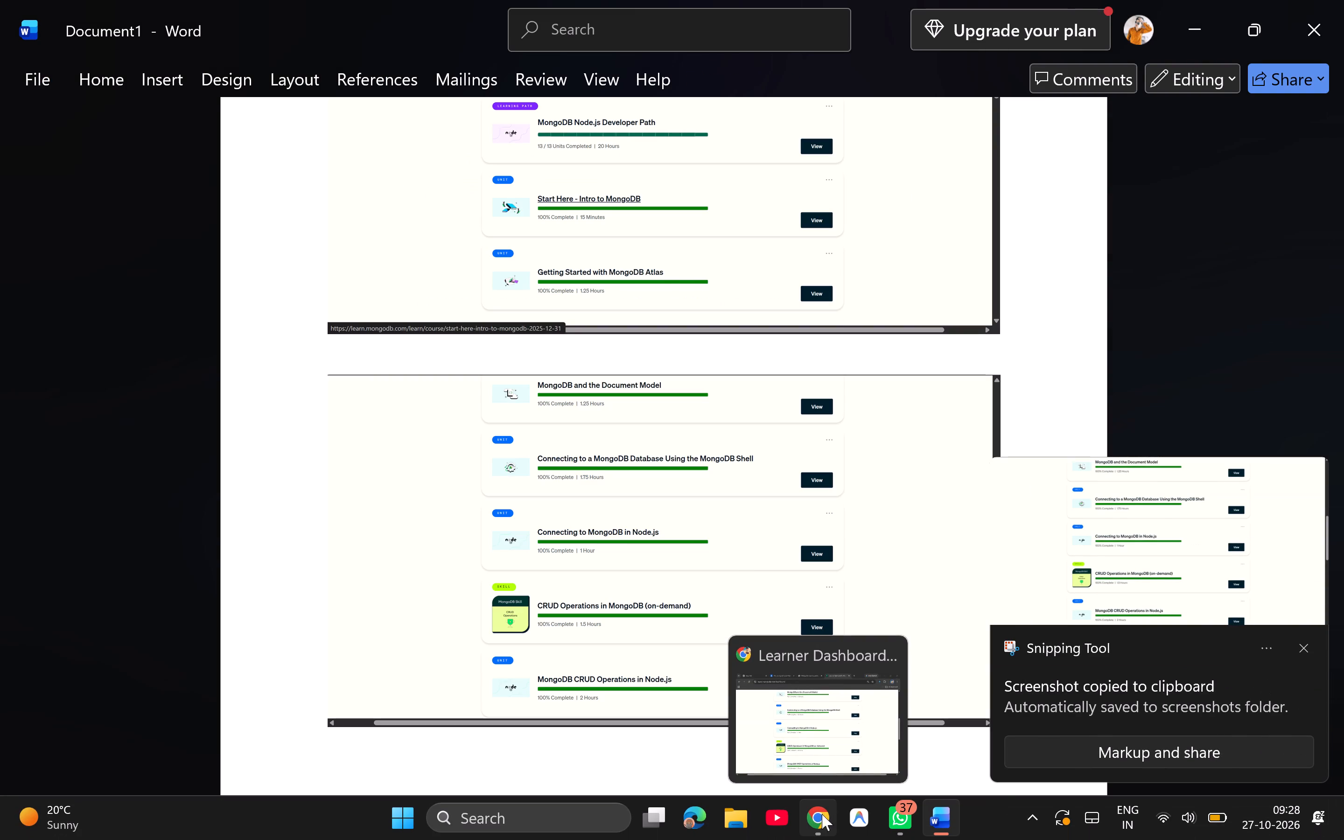
# Return to the learner dashboard in Chrome and capture the completed courses from MongoDB CRUD Operations in Node.js through MongoDB Aggregation with Node.js.
pyautogui.click(816, 714)
pyautogui.scroll(-1, 737, 727)
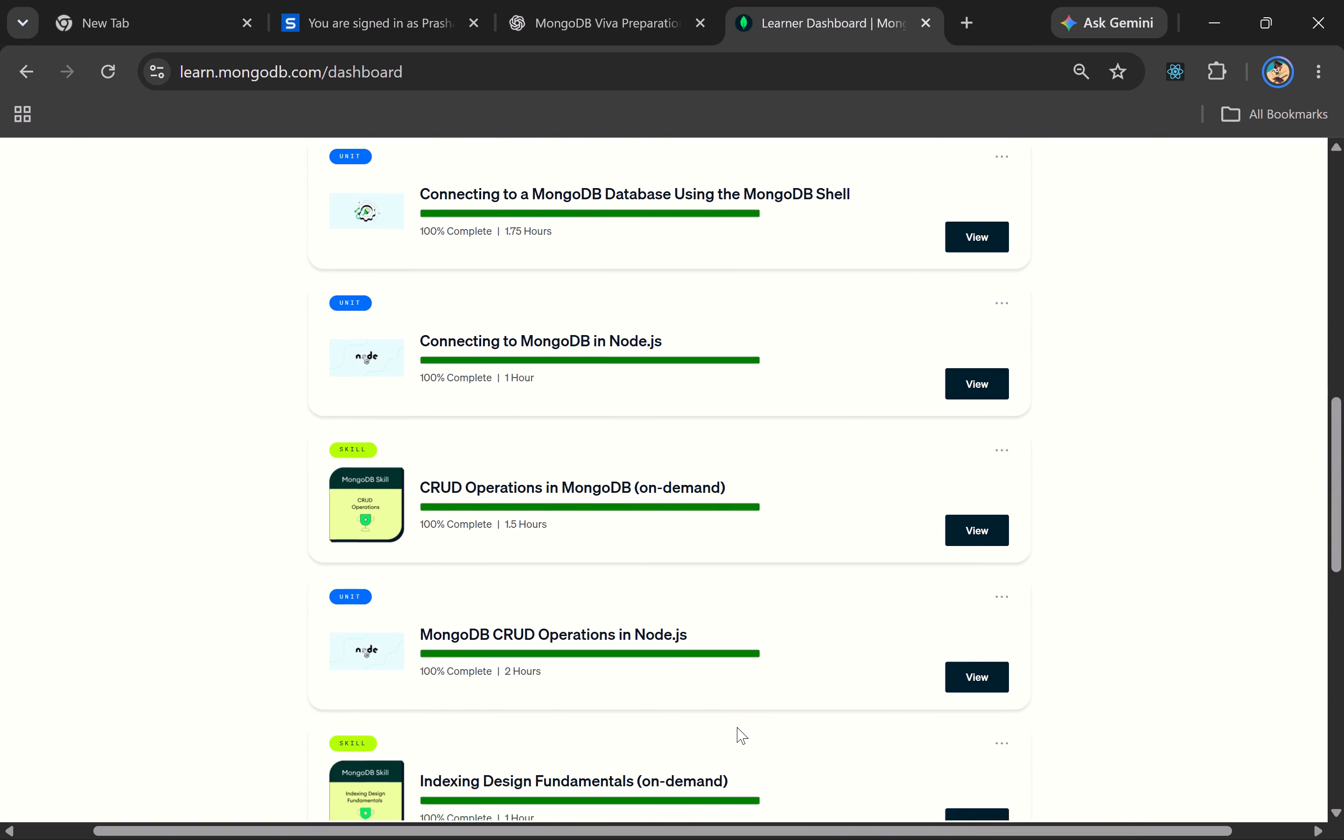
pyautogui.scroll(-3, 737, 727)
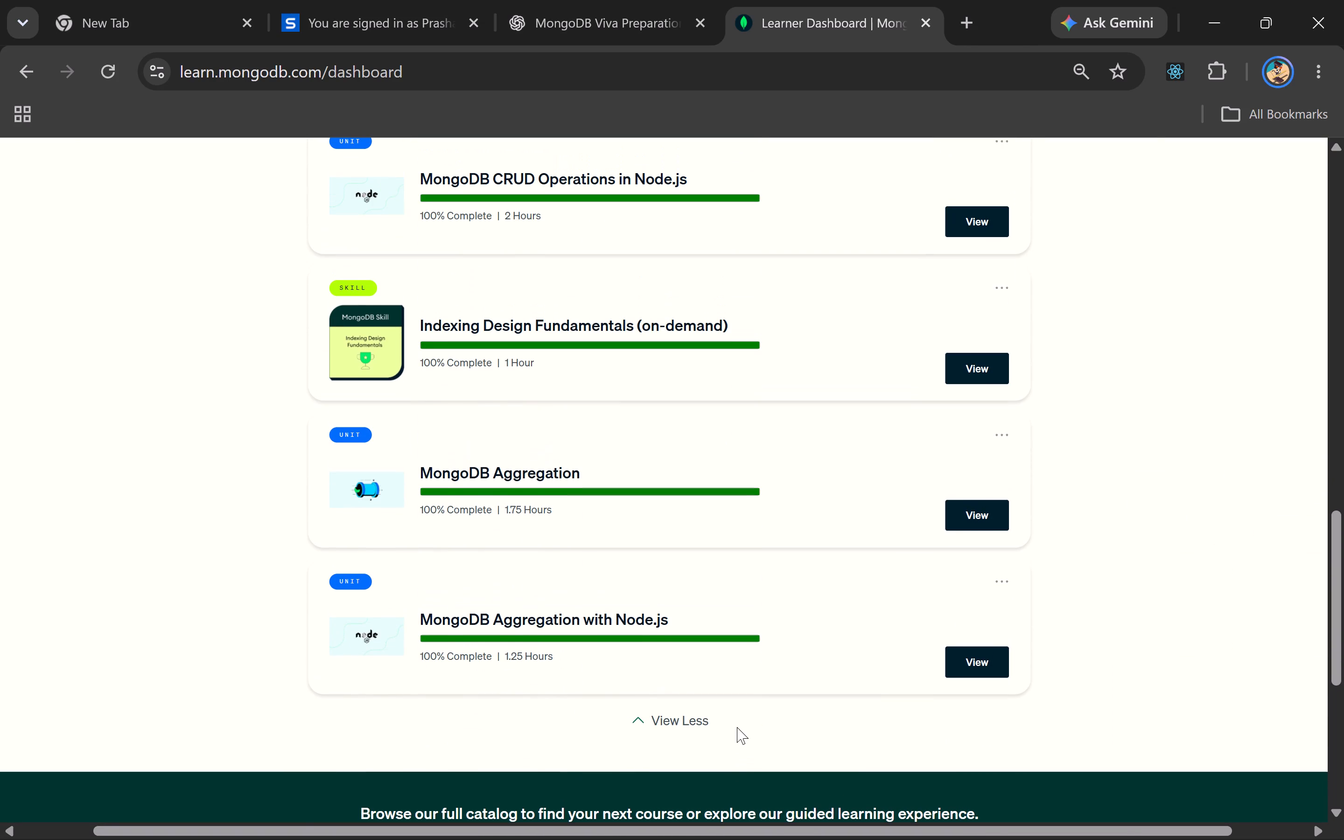
pyautogui.scroll(-1, 737, 727)
pyautogui.press('shift+super+s')
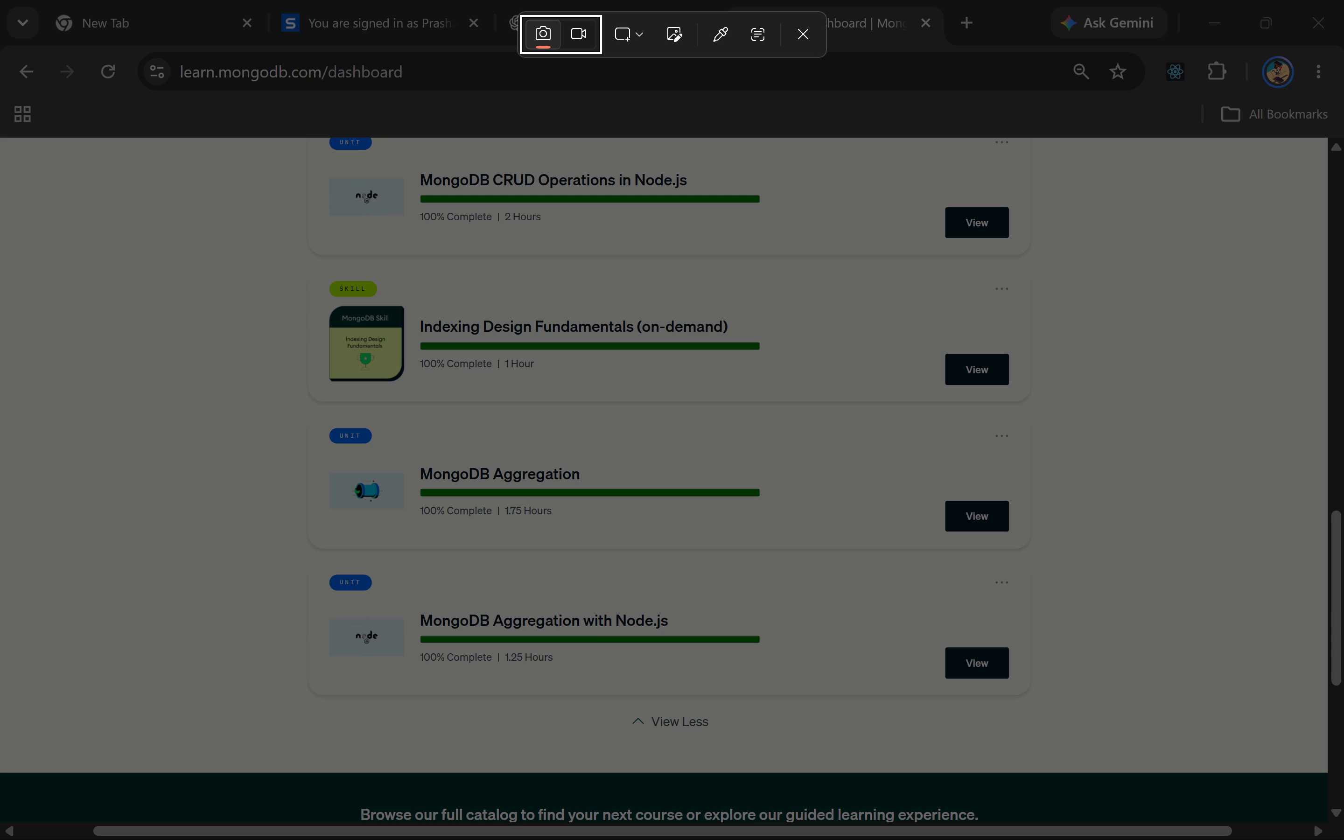
pyautogui.moveTo(1, 139); pyautogui.dragTo(87, 168)
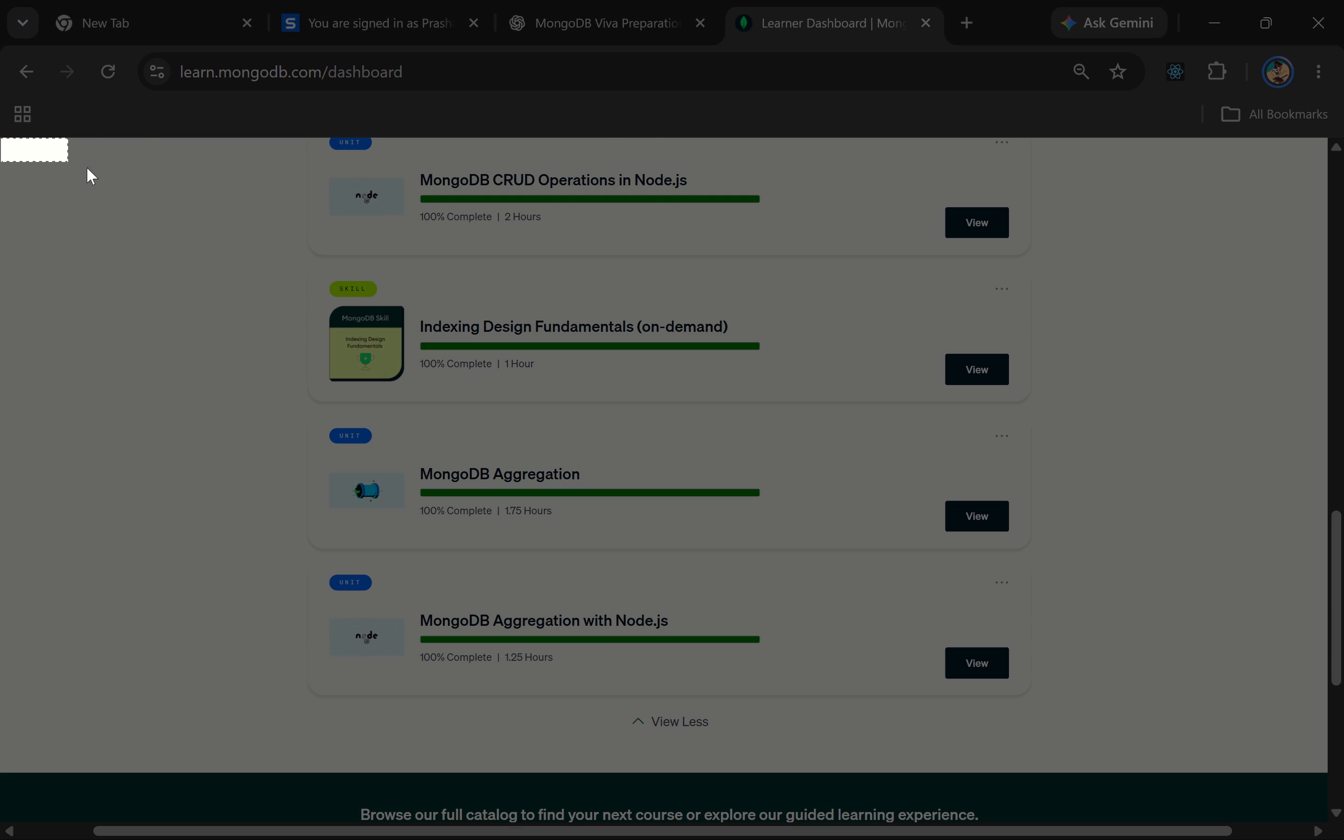
pyautogui.moveTo(87, 168); pyautogui.dragTo(1006, 745)
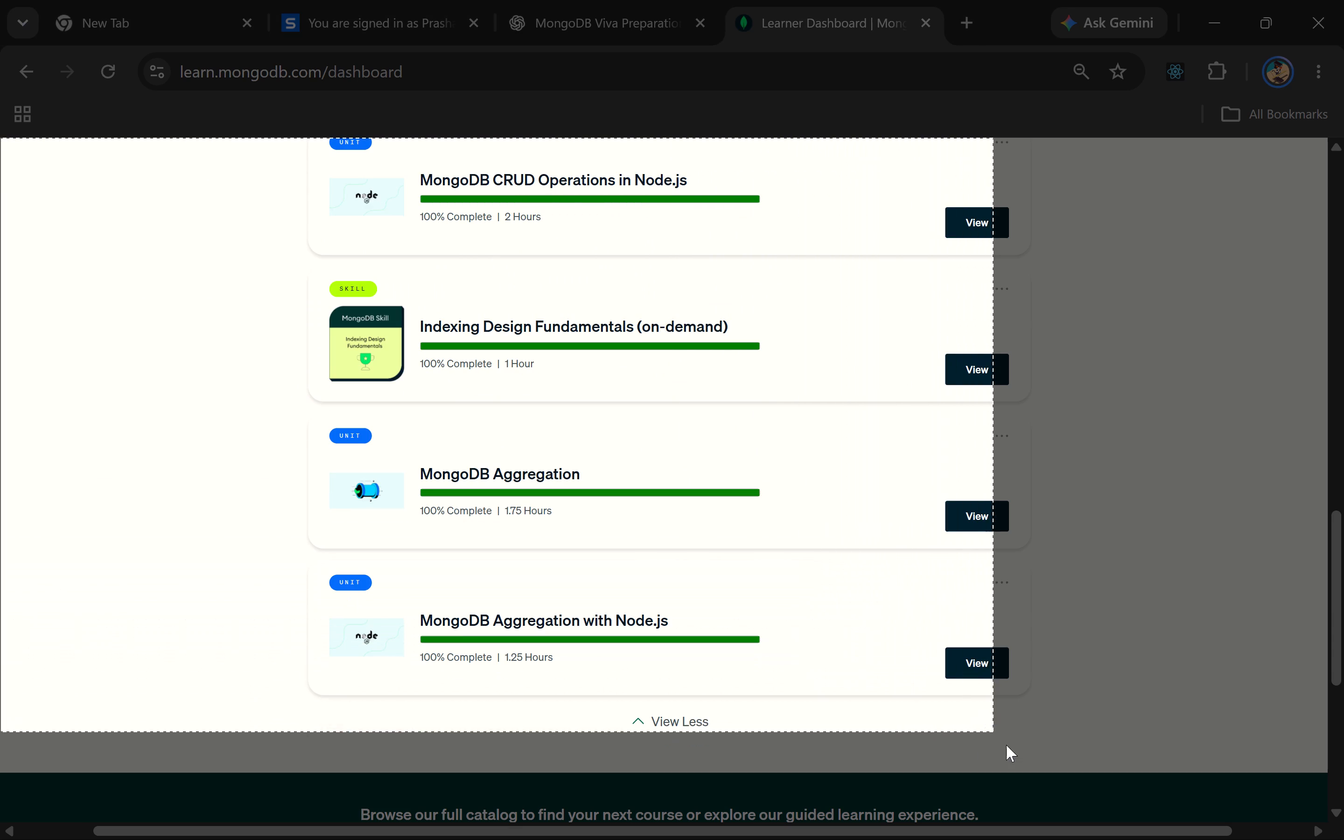
pyautogui.moveTo(1006, 745); pyautogui.dragTo(1343, 776)
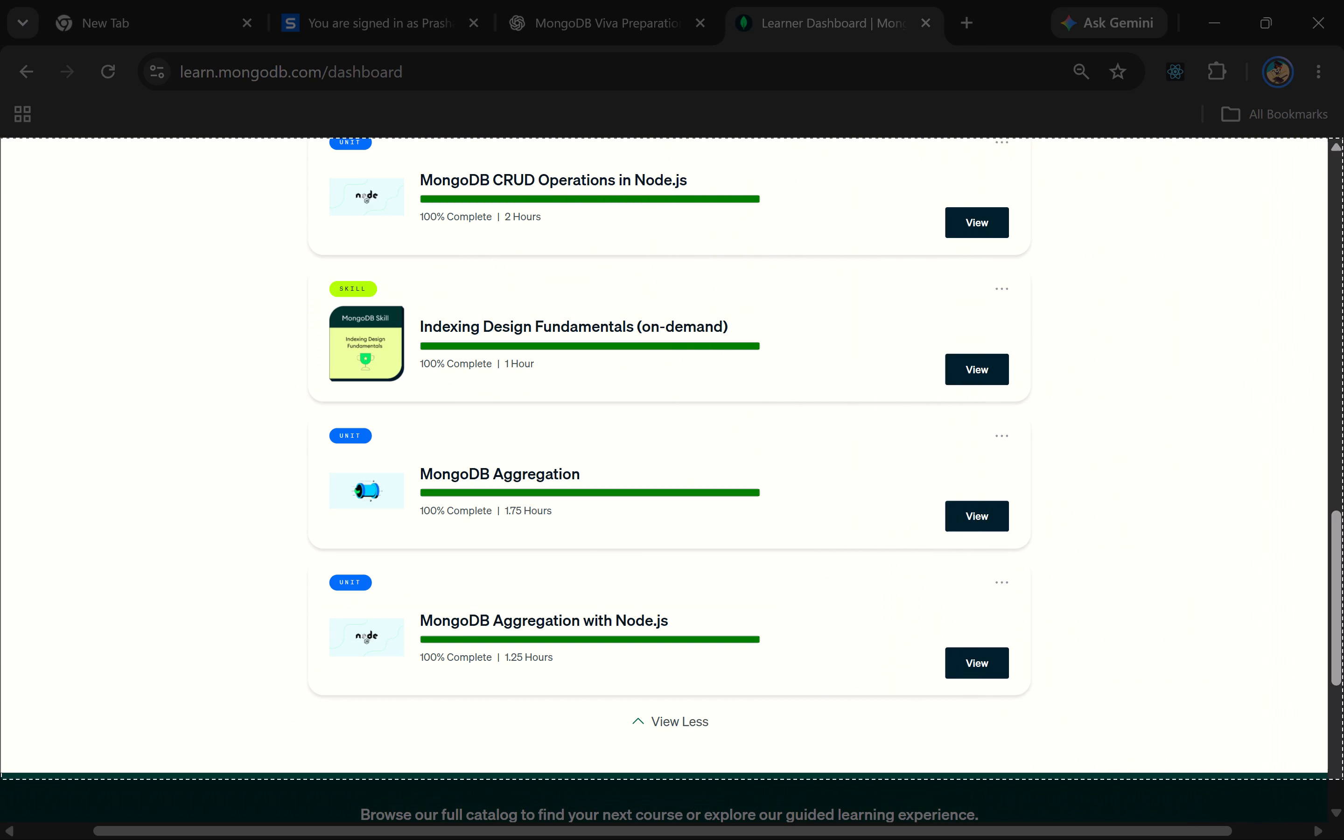
pyautogui.moveTo(1343, 776); pyautogui.dragTo(1343, 770)
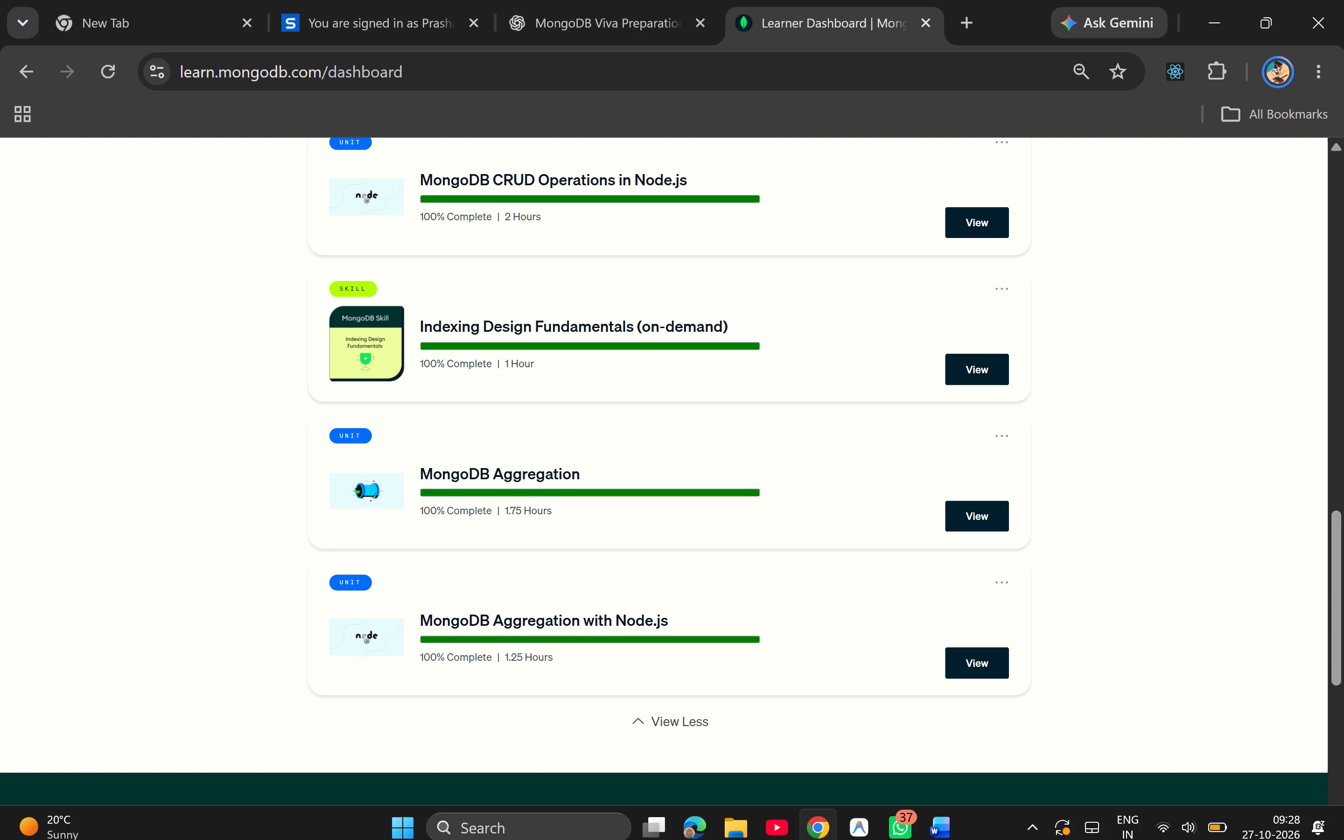
# Switch to Word, dismiss the capture notification and paste the new screenshot on a new line after the second one.
pyautogui.click(942, 825)
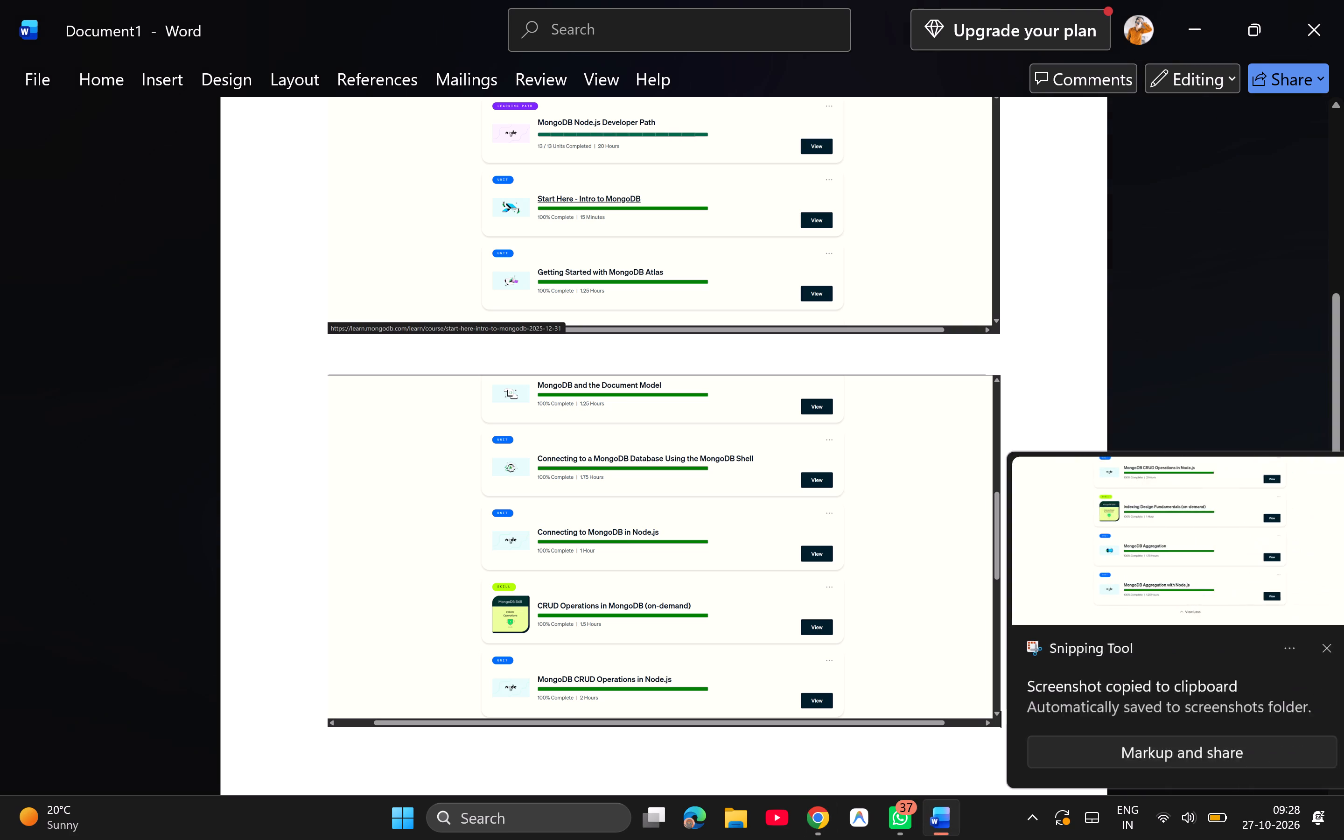
pyautogui.click(930, 768)
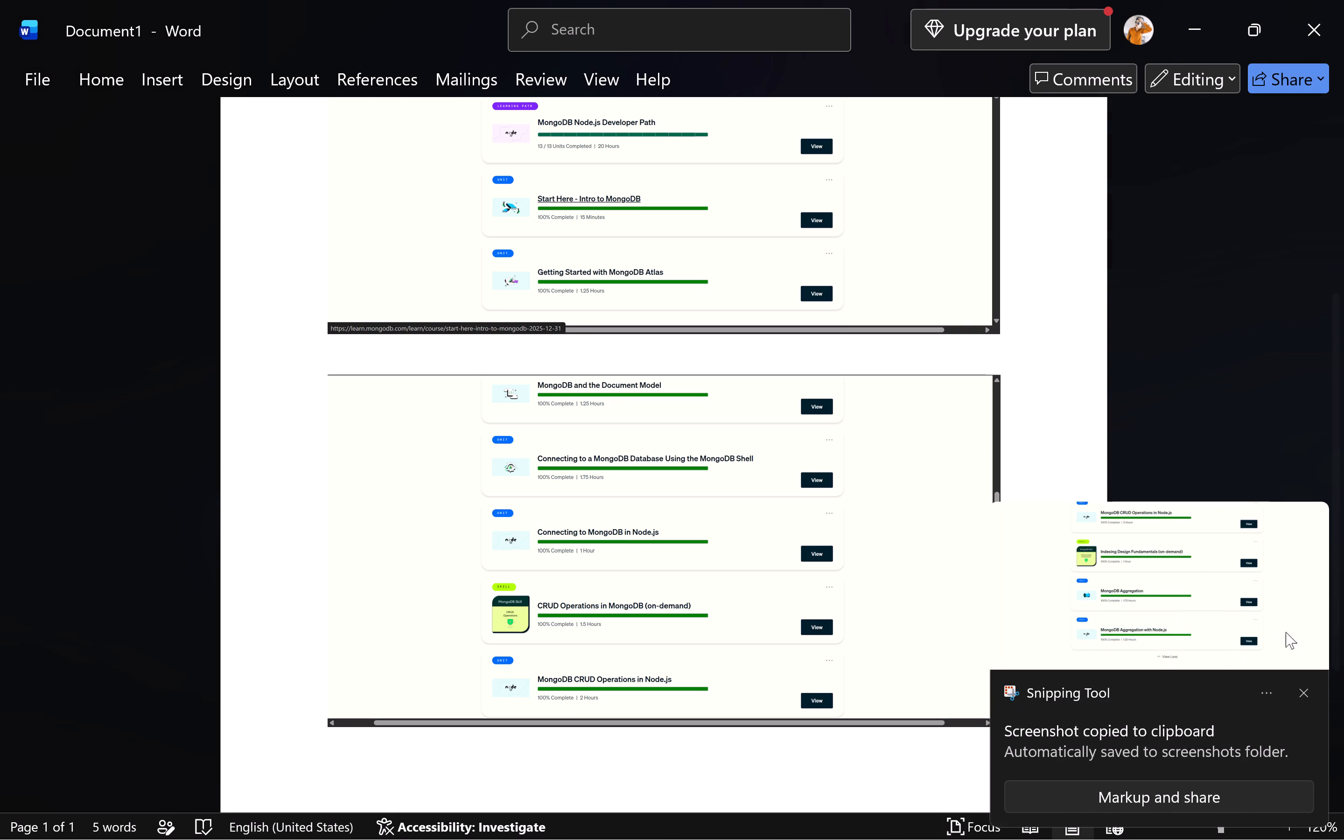
pyautogui.click(1304, 693)
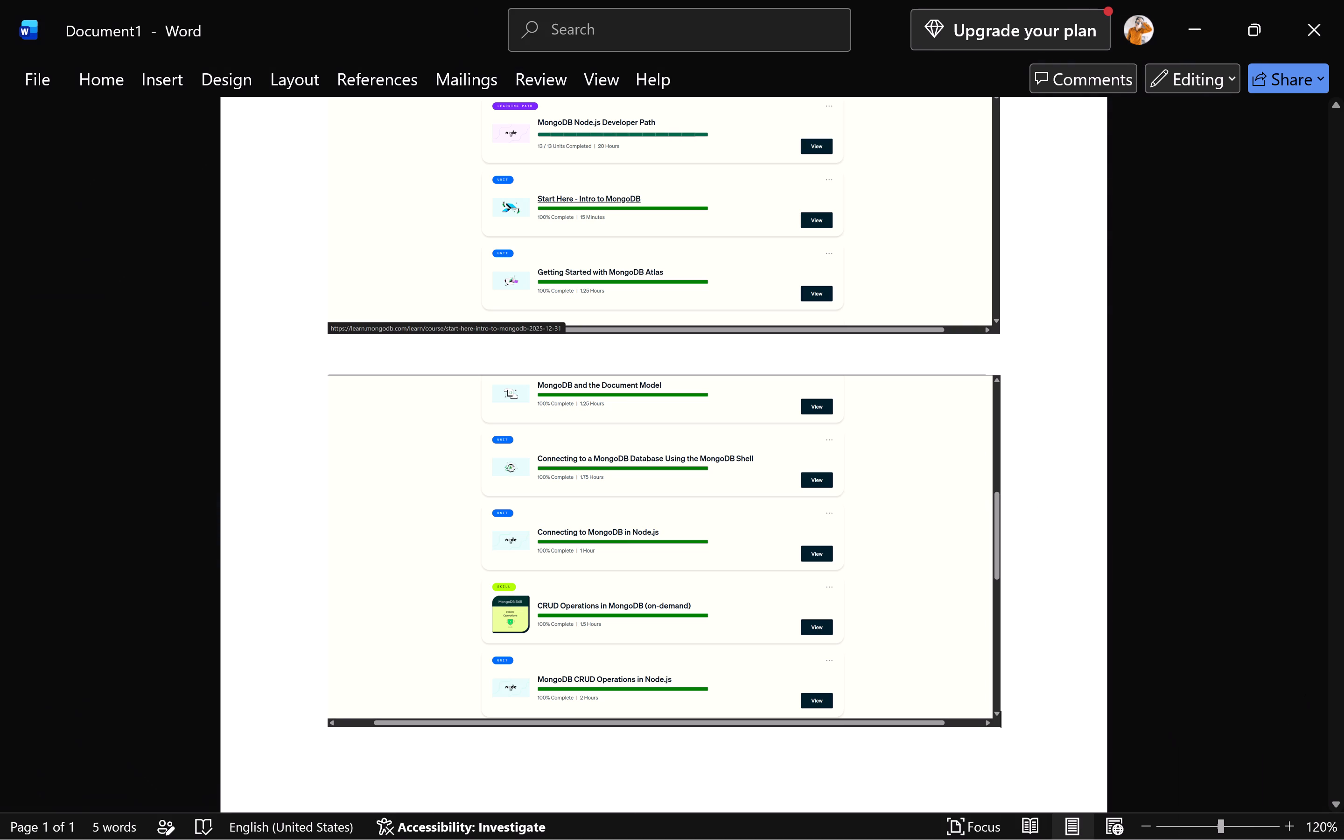
pyautogui.press('Return')
pyautogui.hotkey('ctrl', 'v')
# Add two lines below the student ID number and enter the heading "MongoDb Course Completetation" above the first screenshot.
pyautogui.scroll(2, 906, 616)
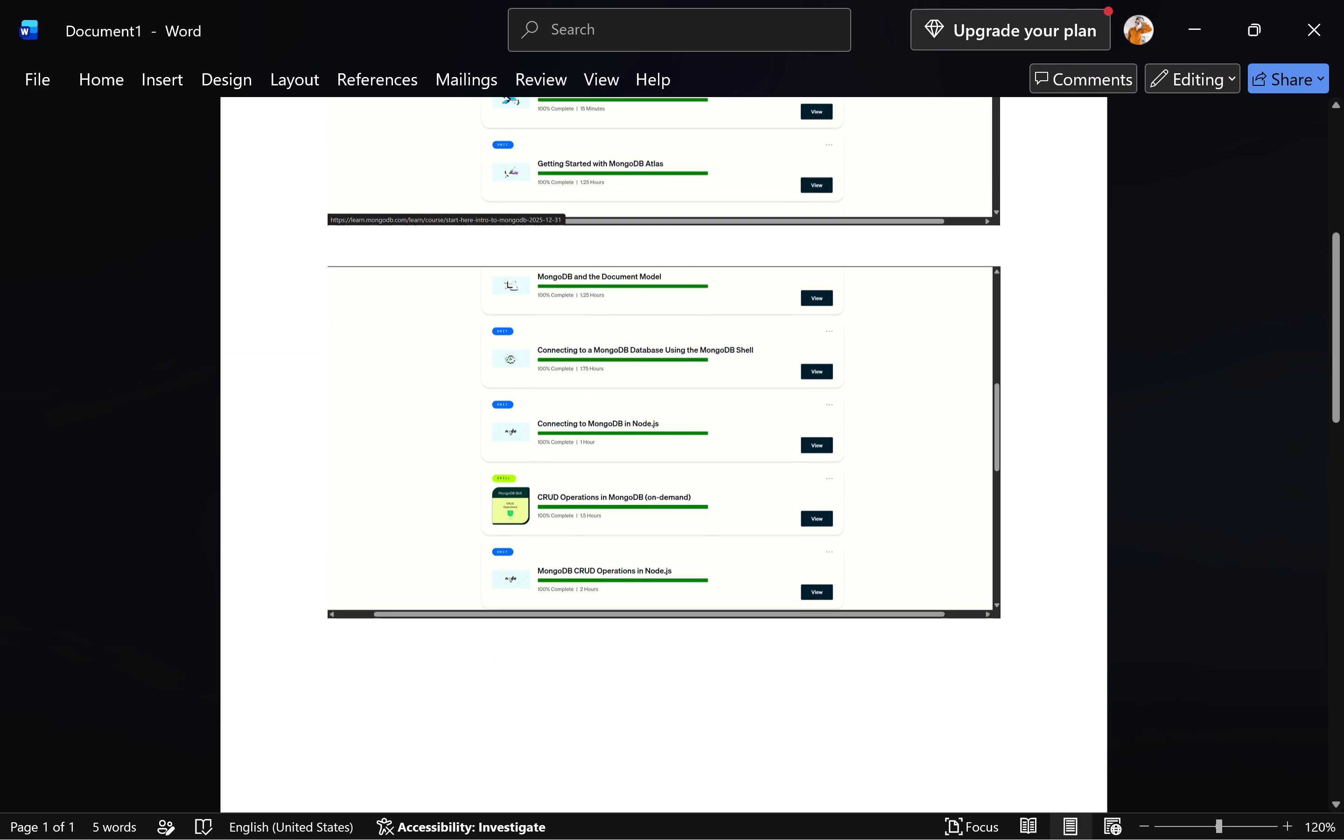
pyautogui.scroll(4, 906, 616)
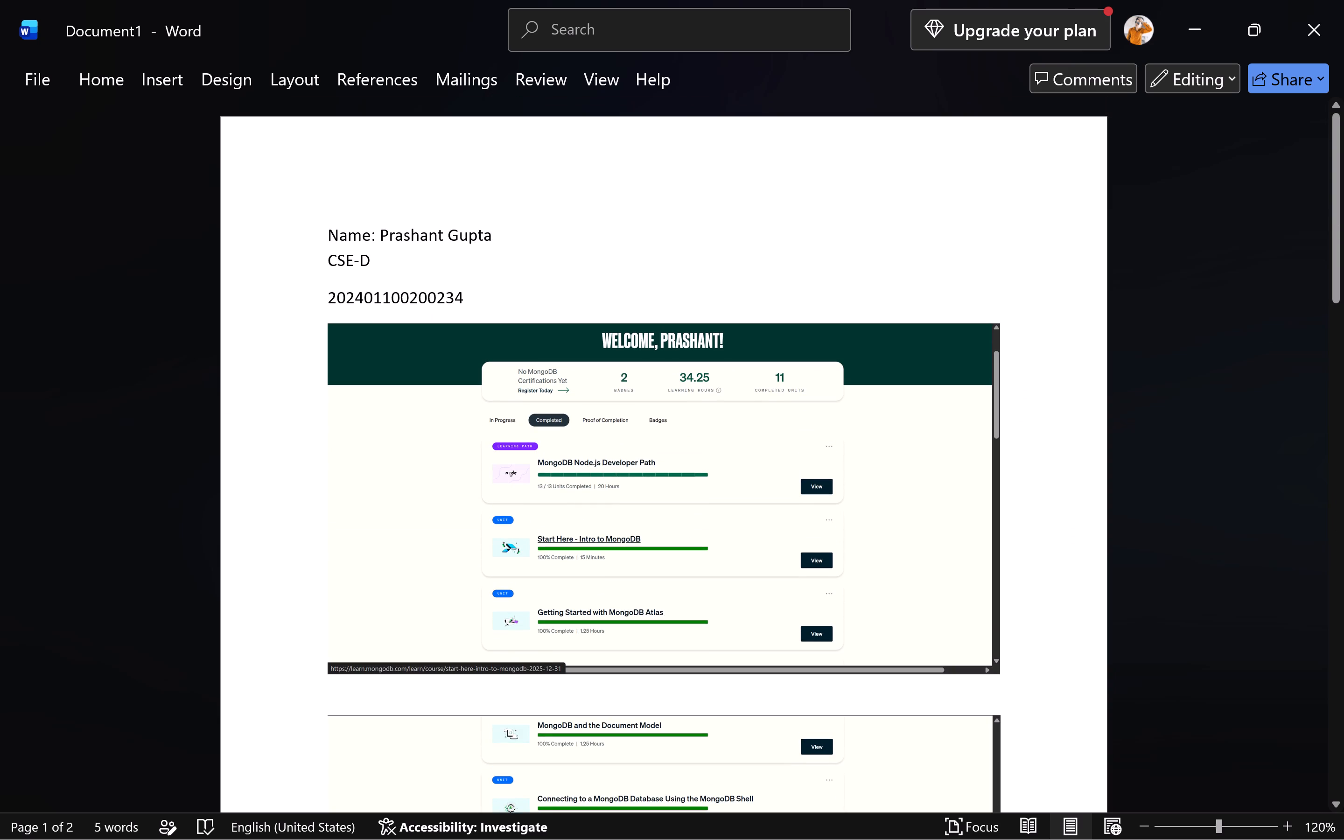
pyautogui.click(530, 308)
pyautogui.press('Return')
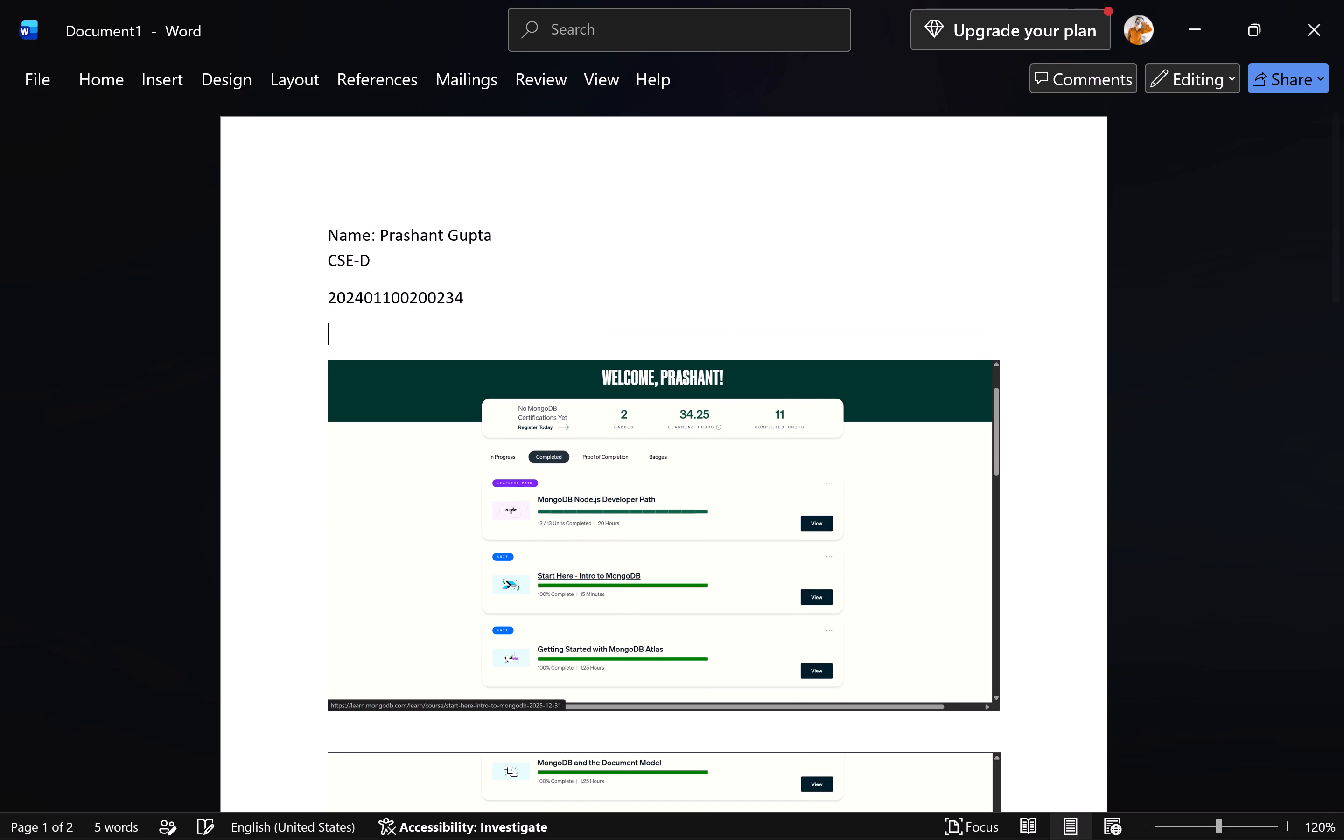
pyautogui.press('Return')
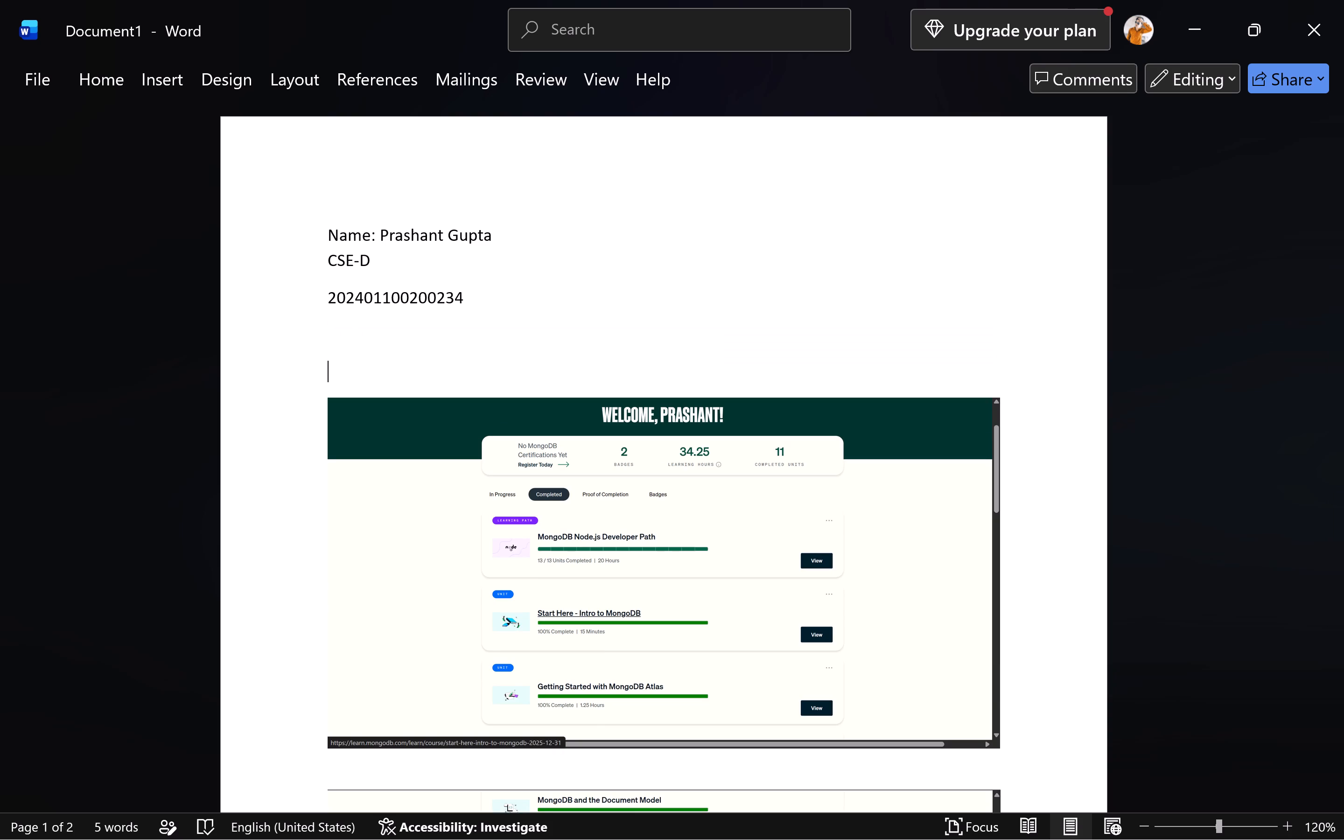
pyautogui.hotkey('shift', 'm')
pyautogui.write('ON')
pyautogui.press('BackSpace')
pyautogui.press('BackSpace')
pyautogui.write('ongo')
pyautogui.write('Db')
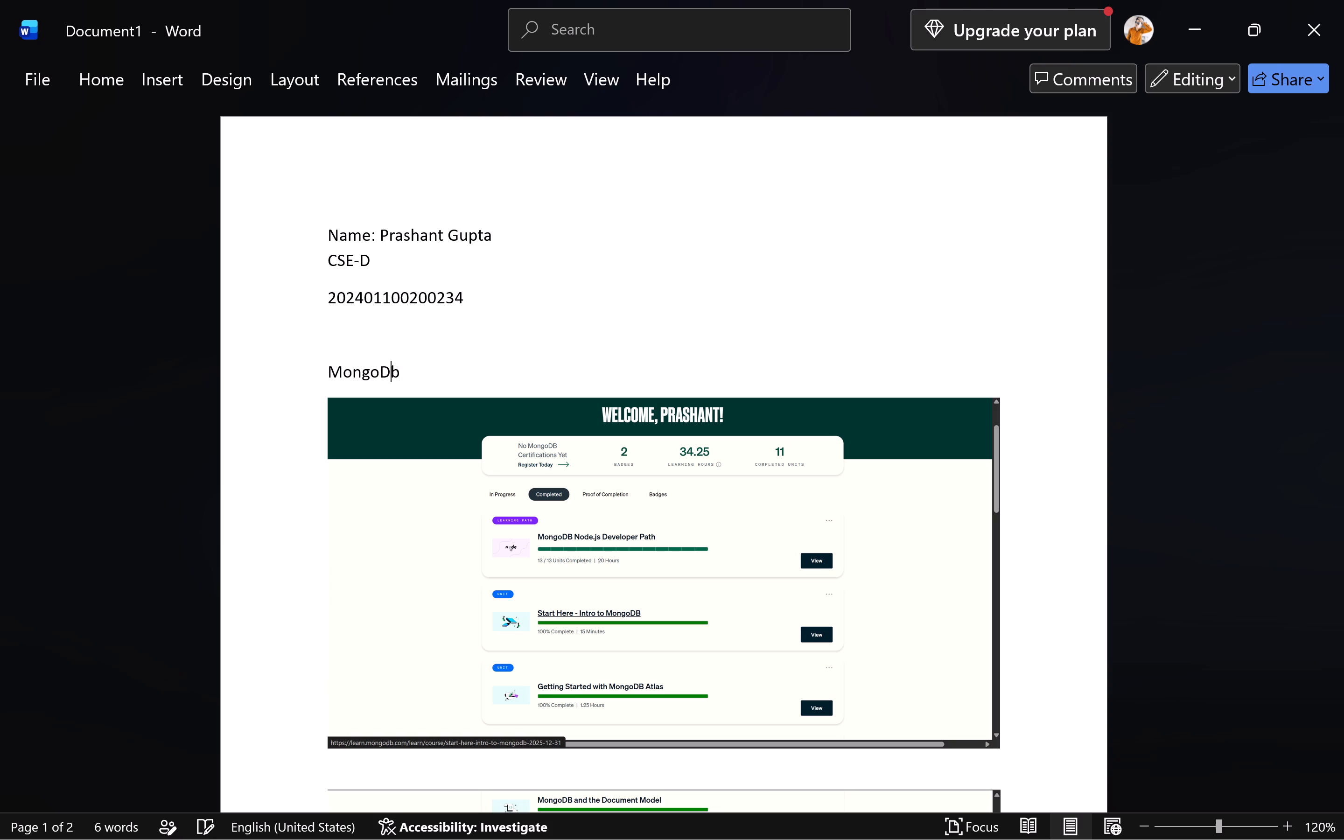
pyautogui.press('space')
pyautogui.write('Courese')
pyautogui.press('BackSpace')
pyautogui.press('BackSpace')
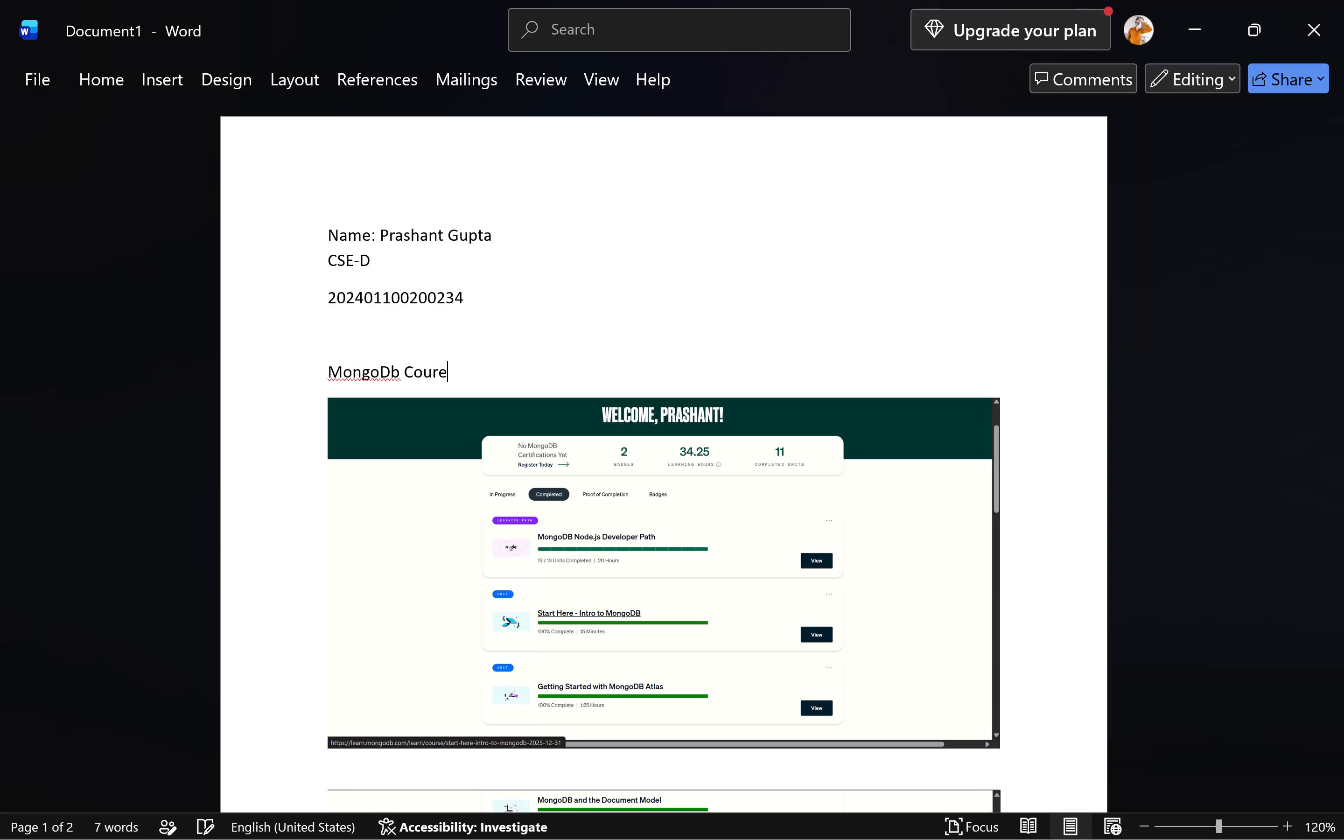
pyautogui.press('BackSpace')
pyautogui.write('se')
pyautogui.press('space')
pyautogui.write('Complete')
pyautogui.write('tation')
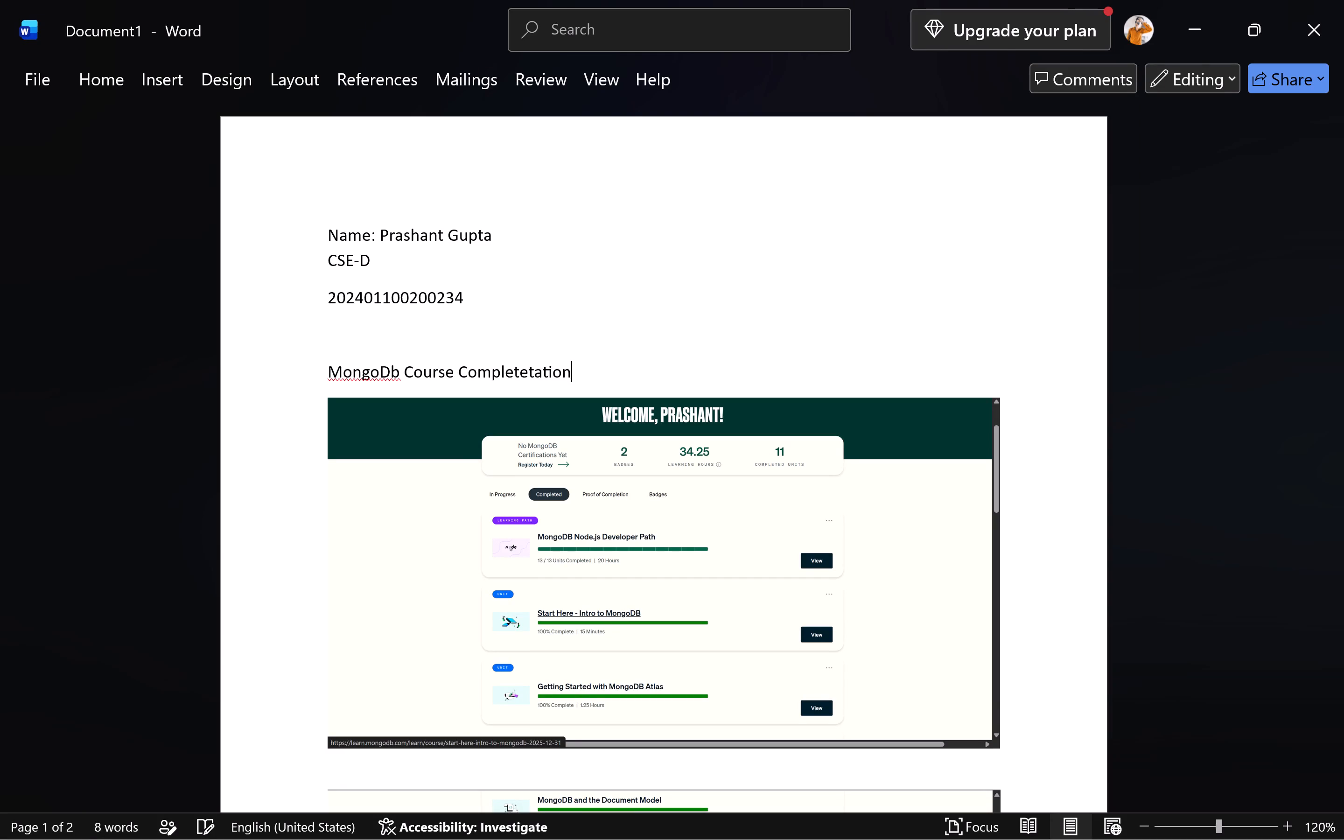
# Change the first word of the heading to "MongoDB" with a capital B.
pyautogui.scroll(-1, 665, 391)
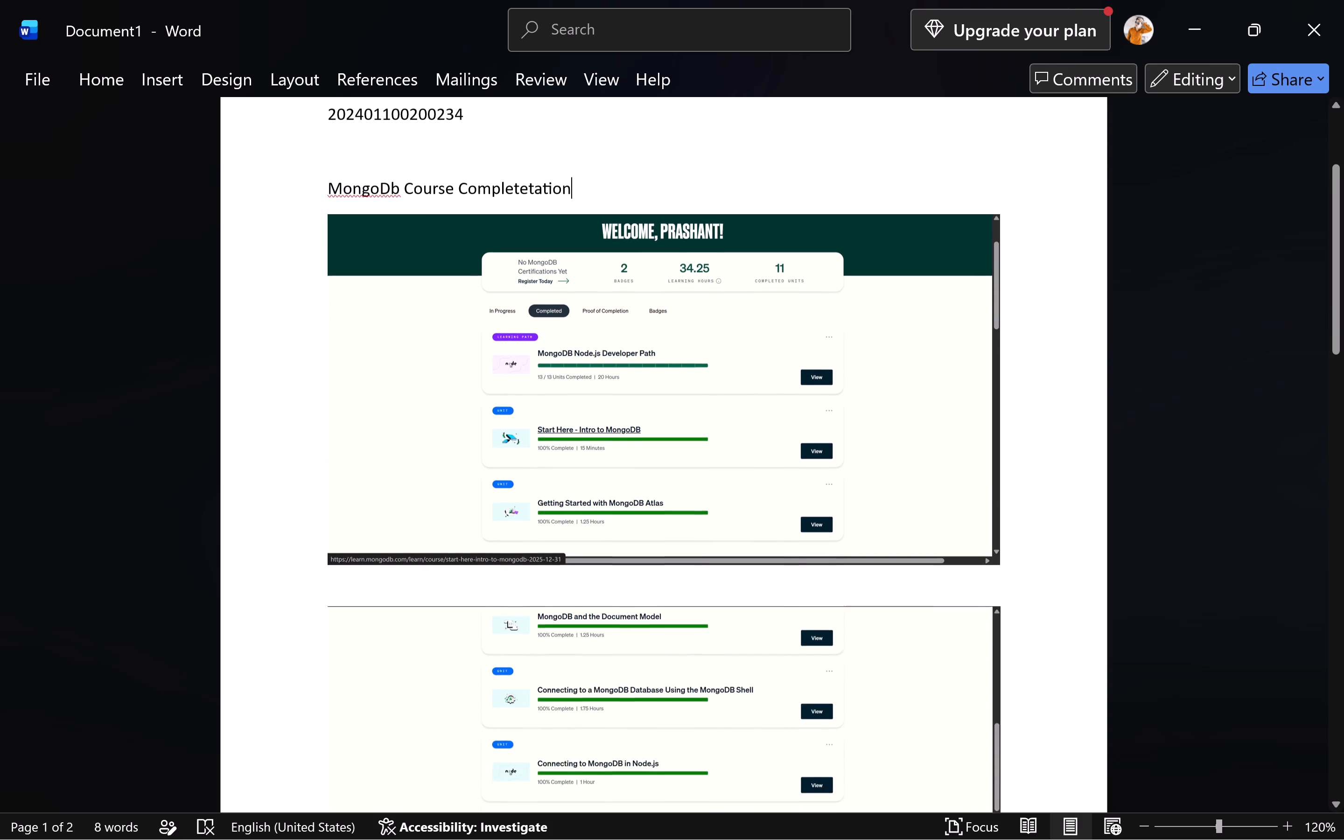
pyautogui.scroll(-2, 665, 391)
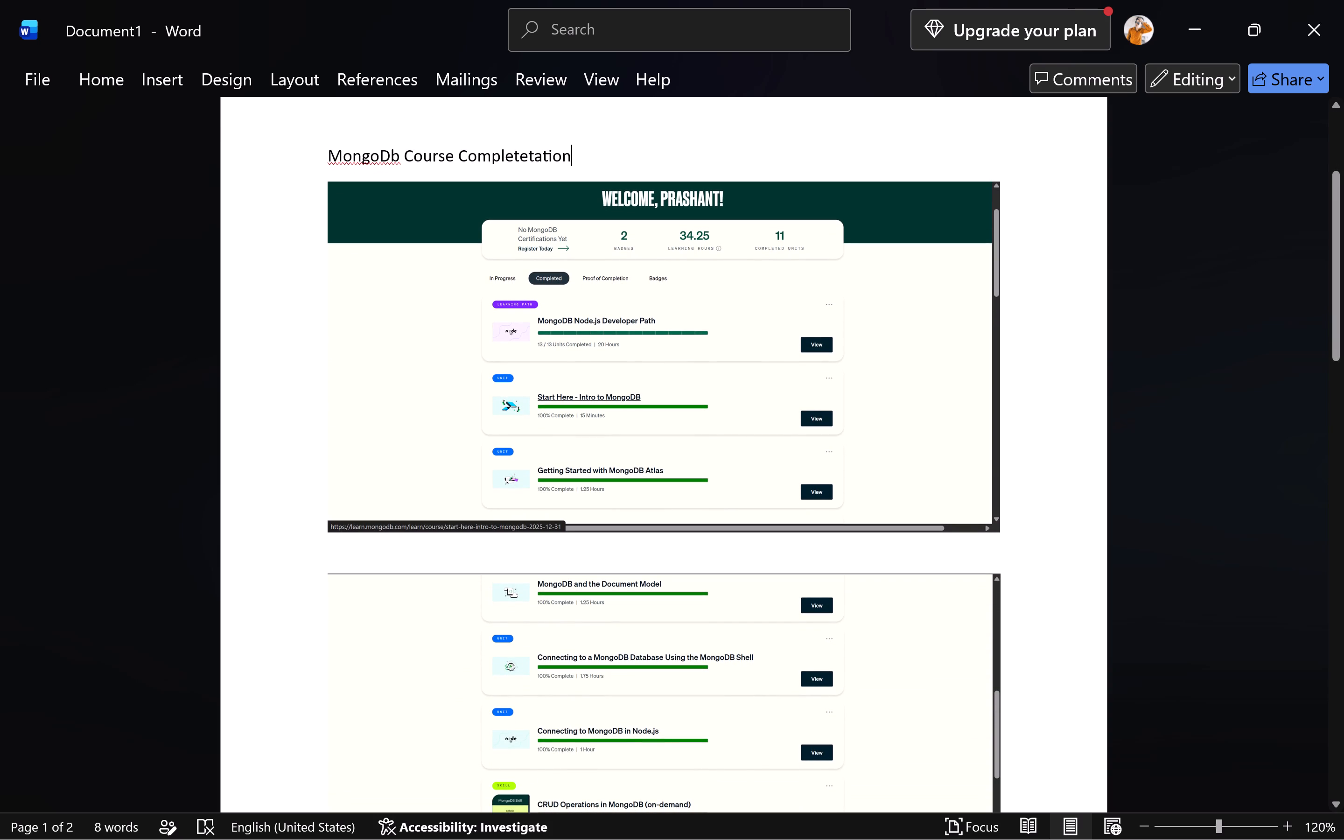
pyautogui.click(400, 158)
pyautogui.press('BackSpace')
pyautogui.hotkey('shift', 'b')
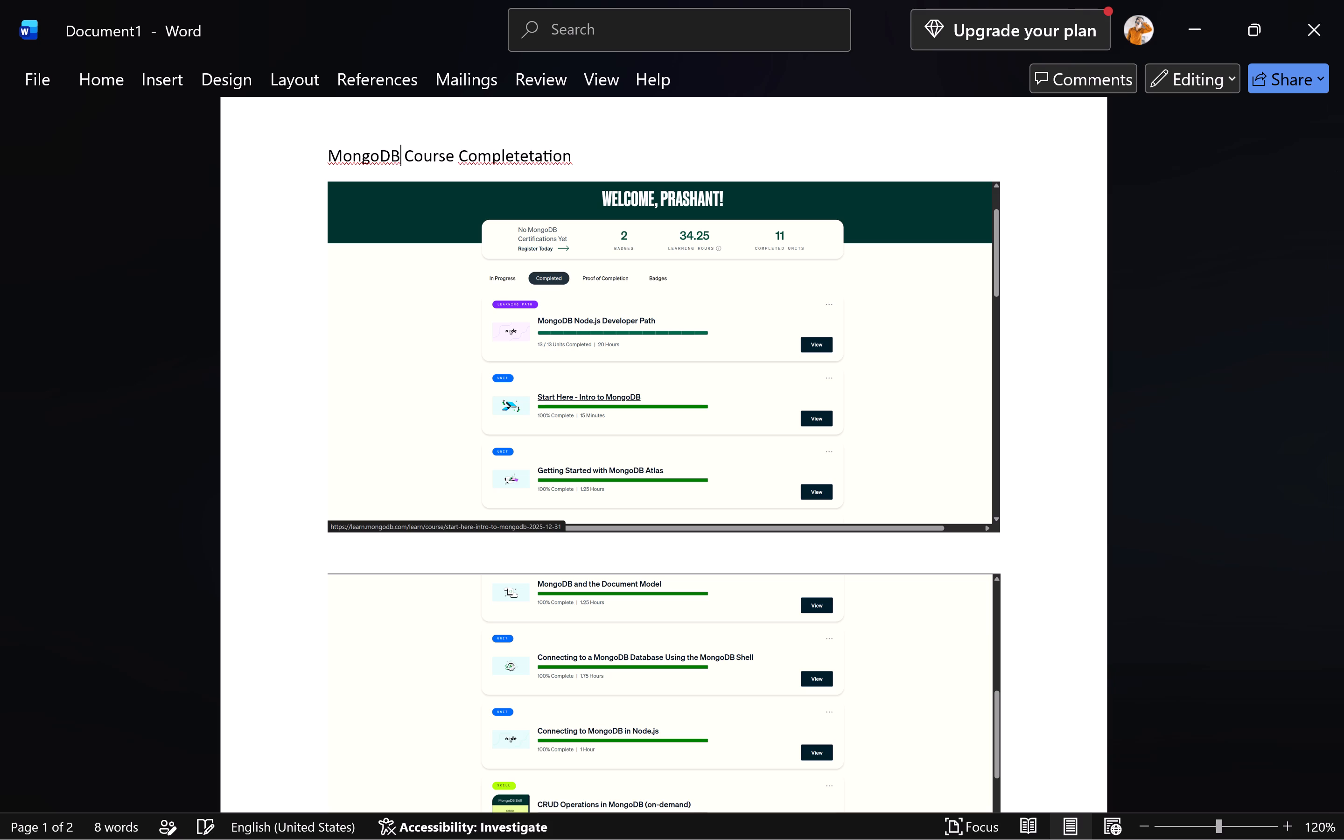
# Switch to the learner dashboard in Chrome and open the Badges section.
pyautogui.scroll(-2, 707, 341)
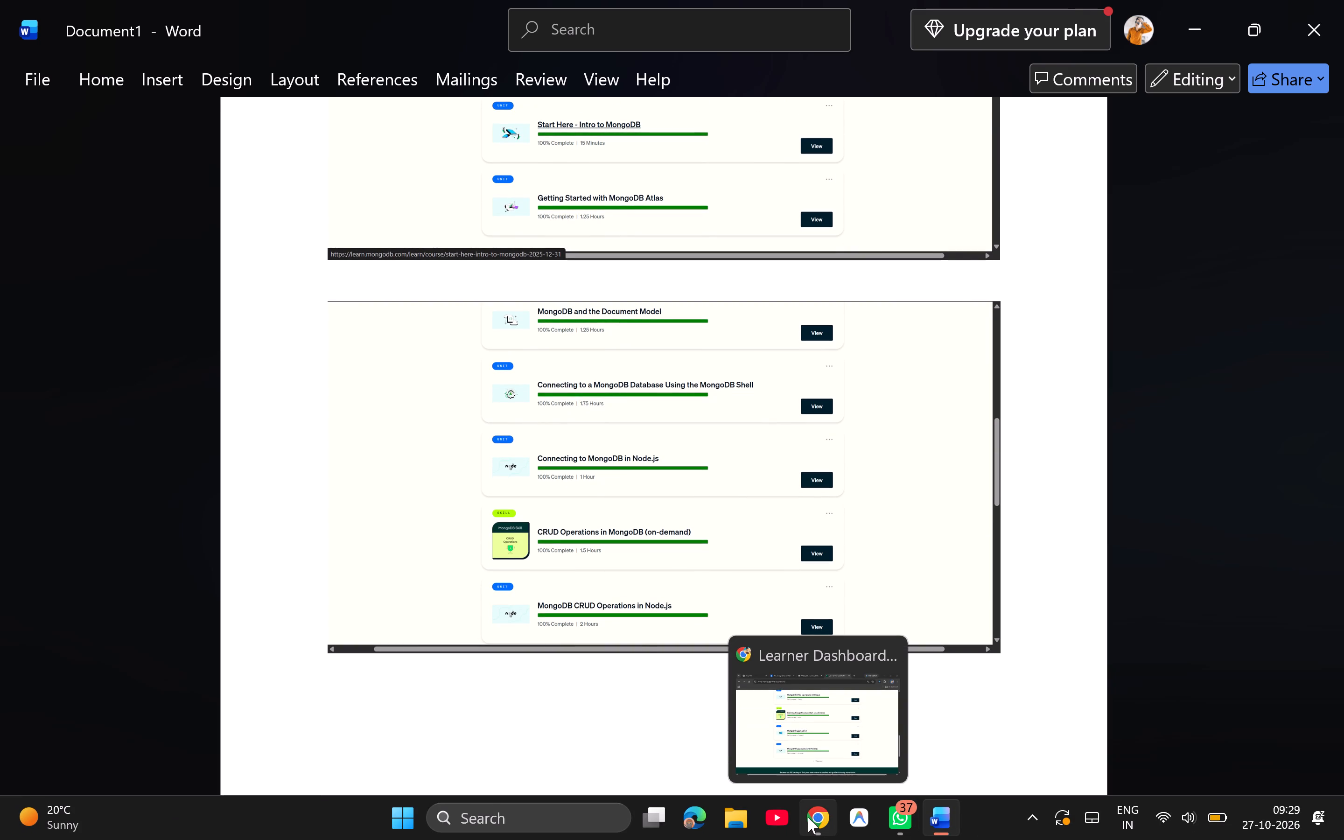
pyautogui.click(815, 749)
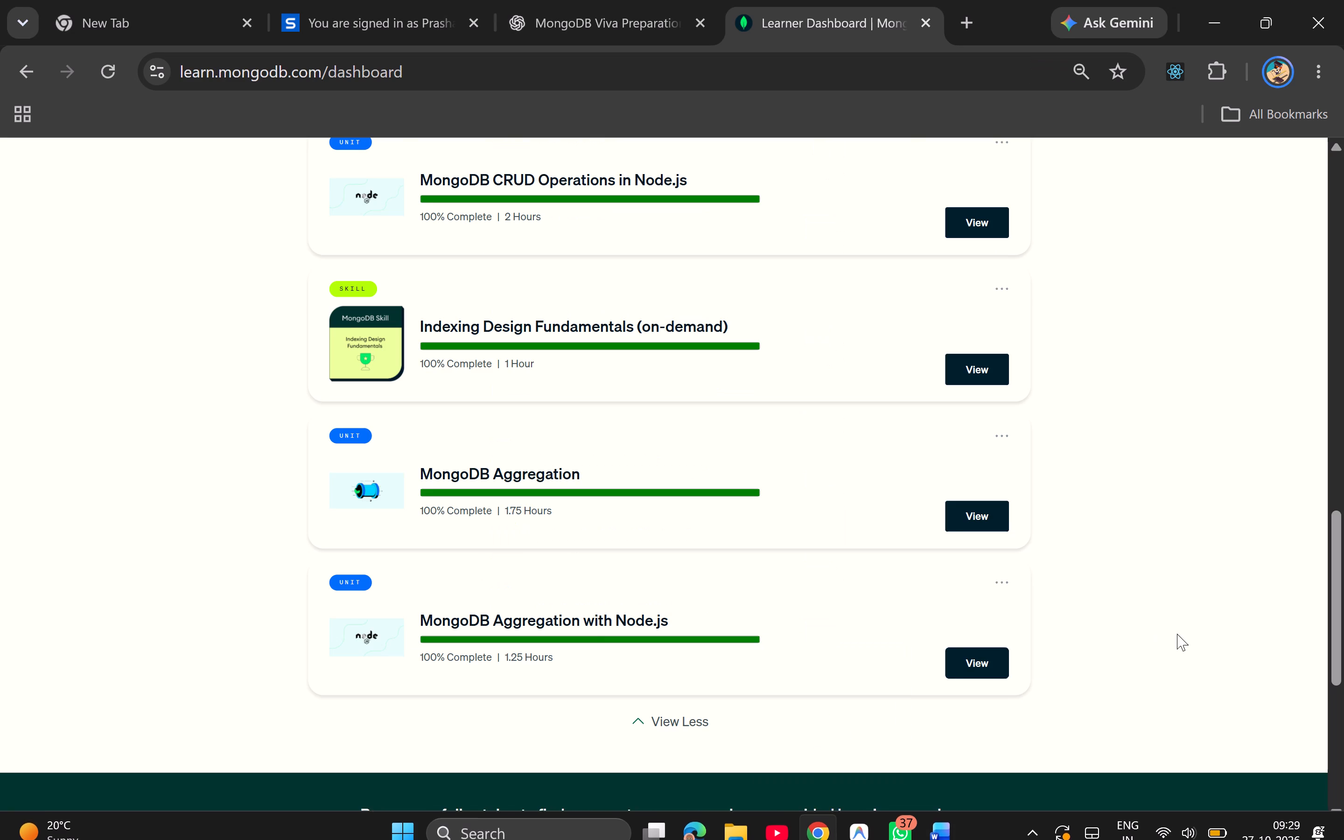
pyautogui.scroll(8, 1177, 634)
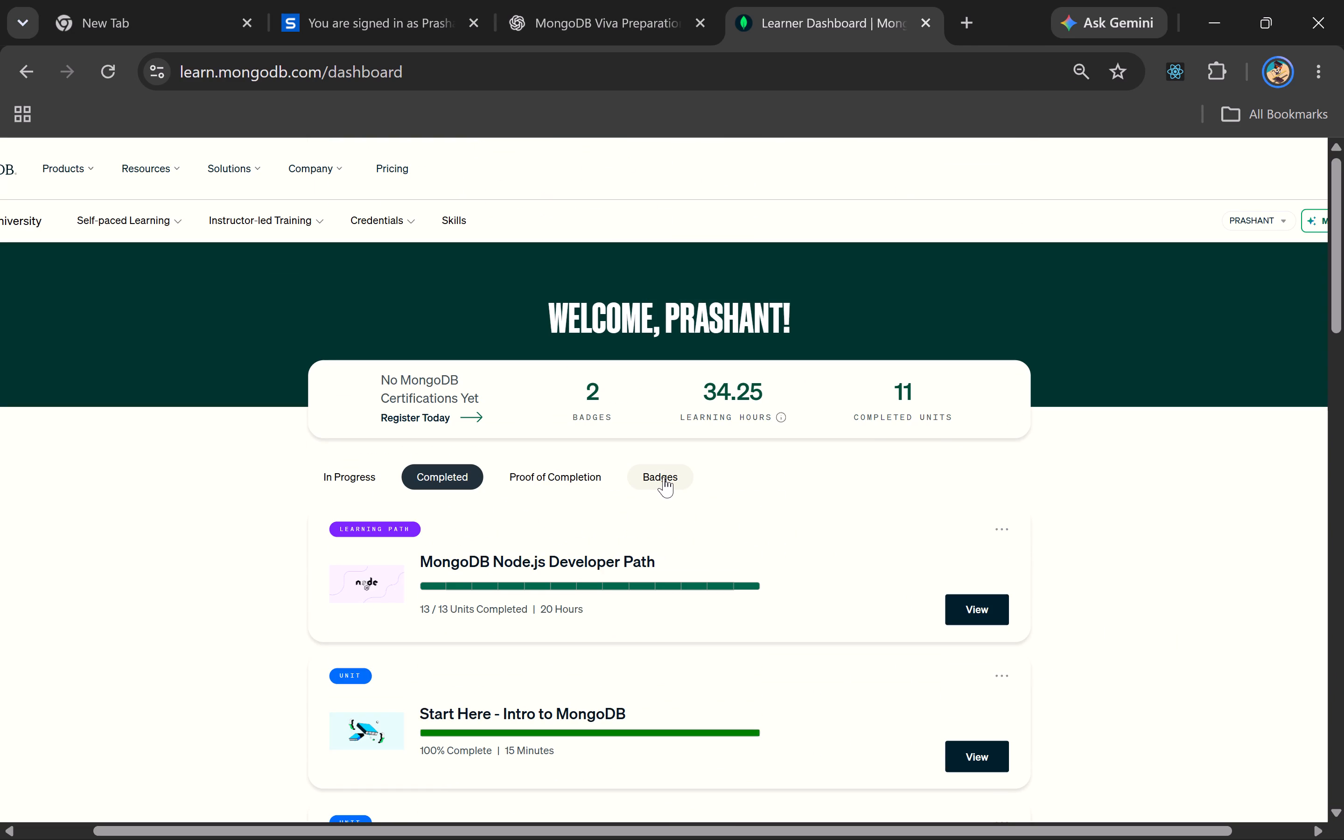
pyautogui.scroll(-1, 664, 477)
pyautogui.click(652, 359)
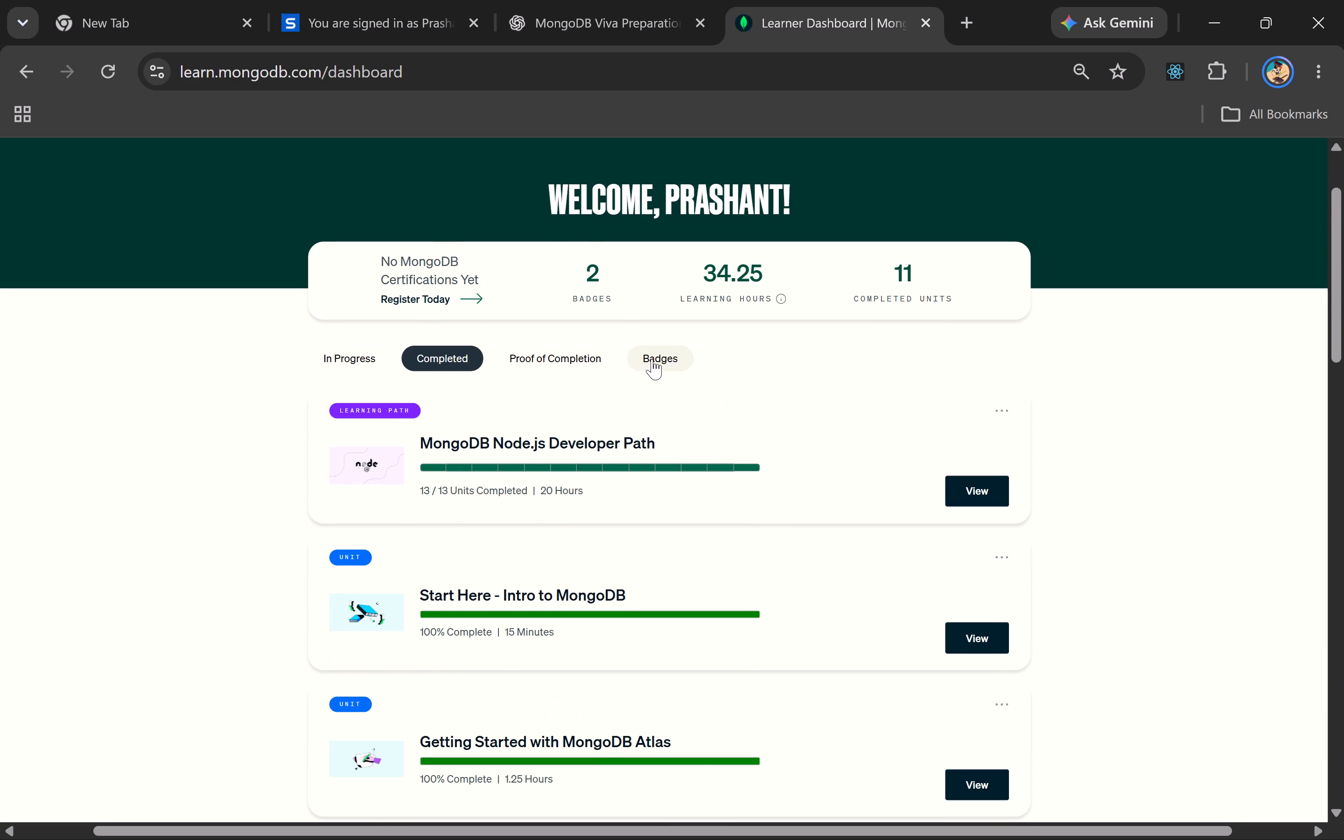
# Review the Badges section, open the Proof of Completion section and look through its list of courses.
pyautogui.scroll(-1, 673, 516)
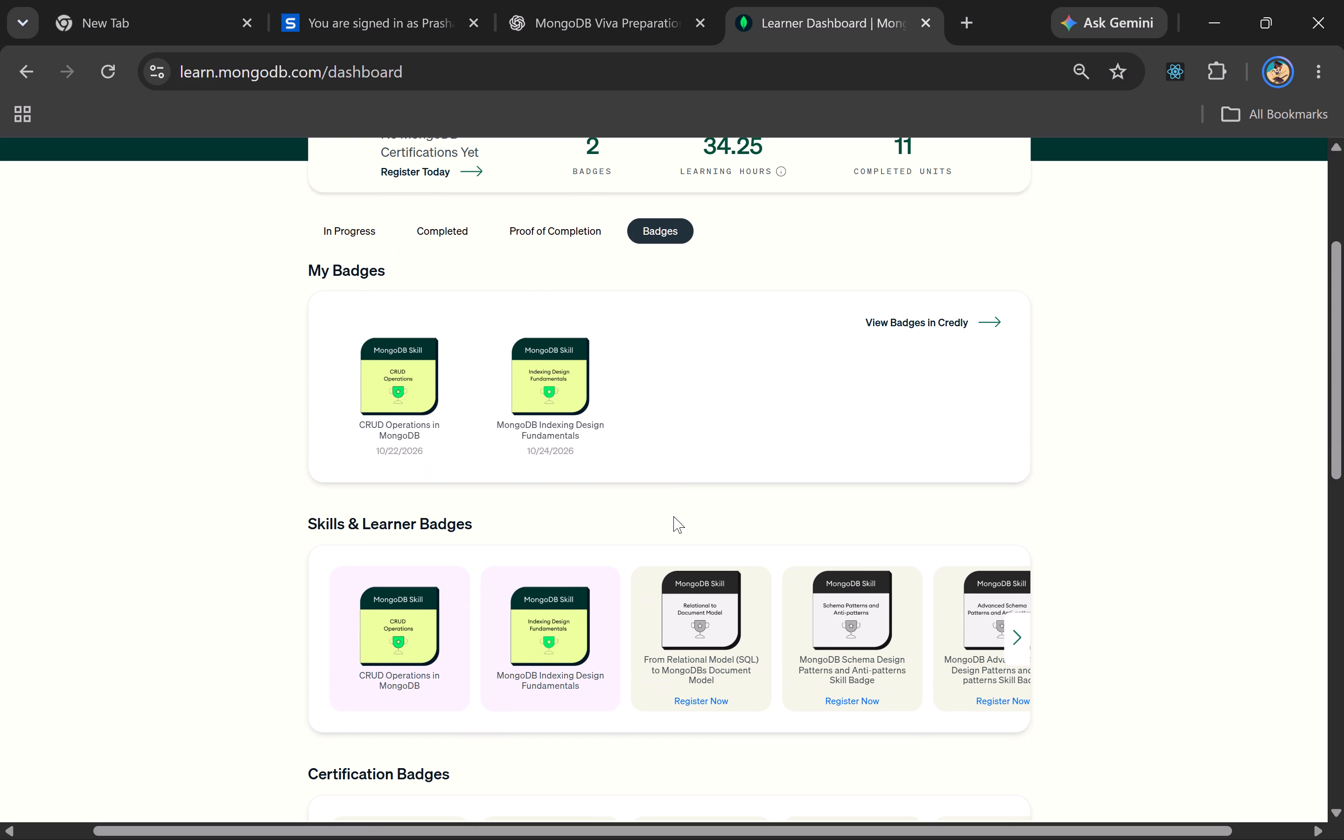
pyautogui.scroll(-2, 673, 516)
pyautogui.click(526, 236)
pyautogui.scroll(-1, 751, 632)
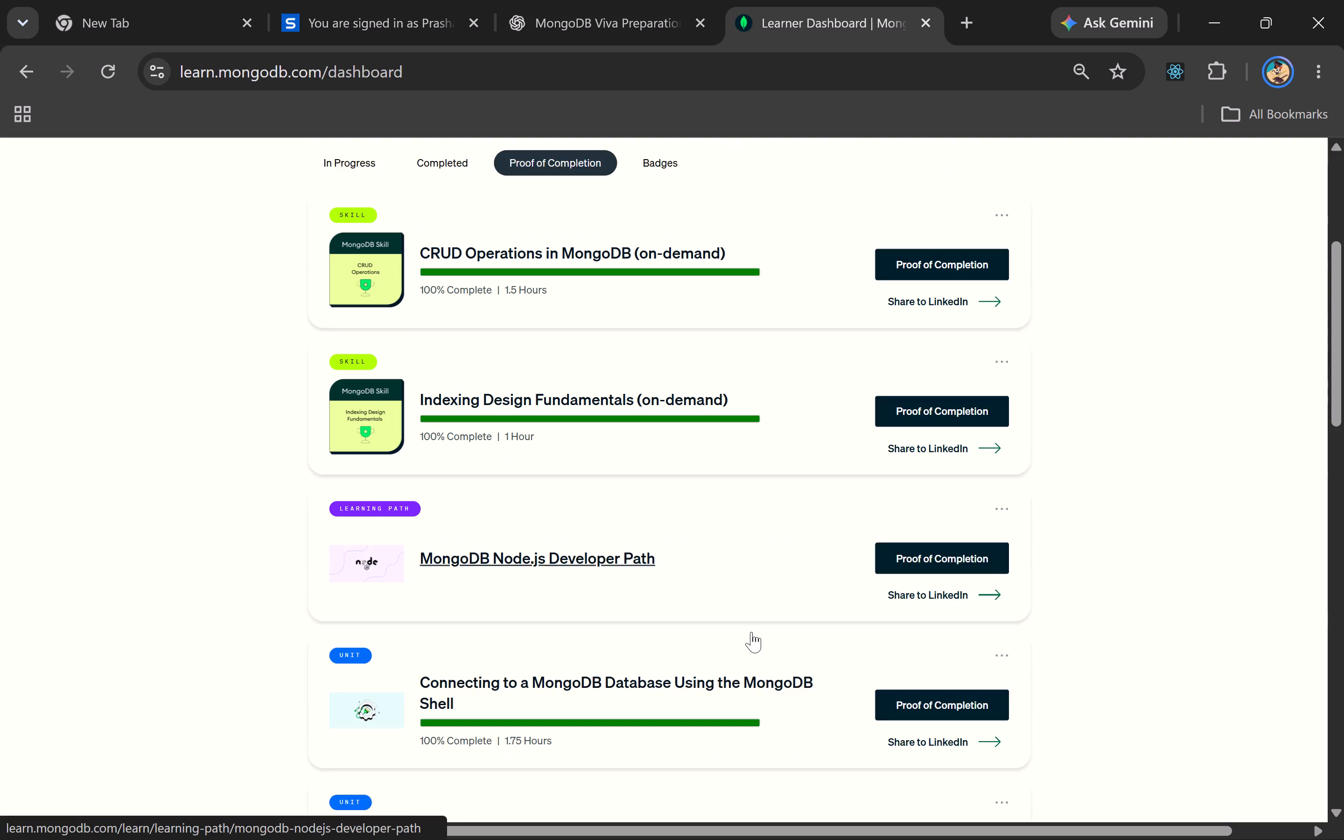
pyautogui.scroll(-2, 751, 632)
pyautogui.scroll(2, 751, 632)
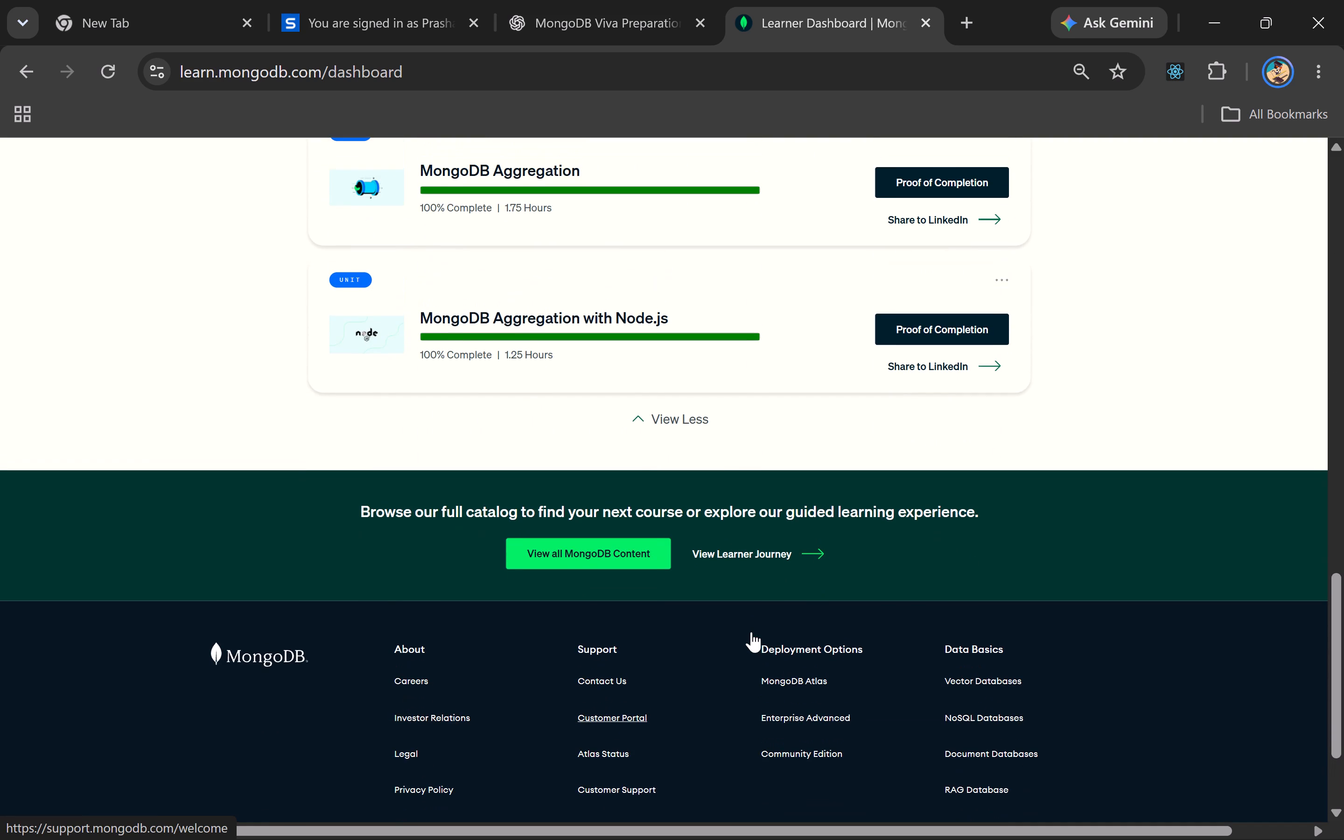
pyautogui.scroll(1, 751, 632)
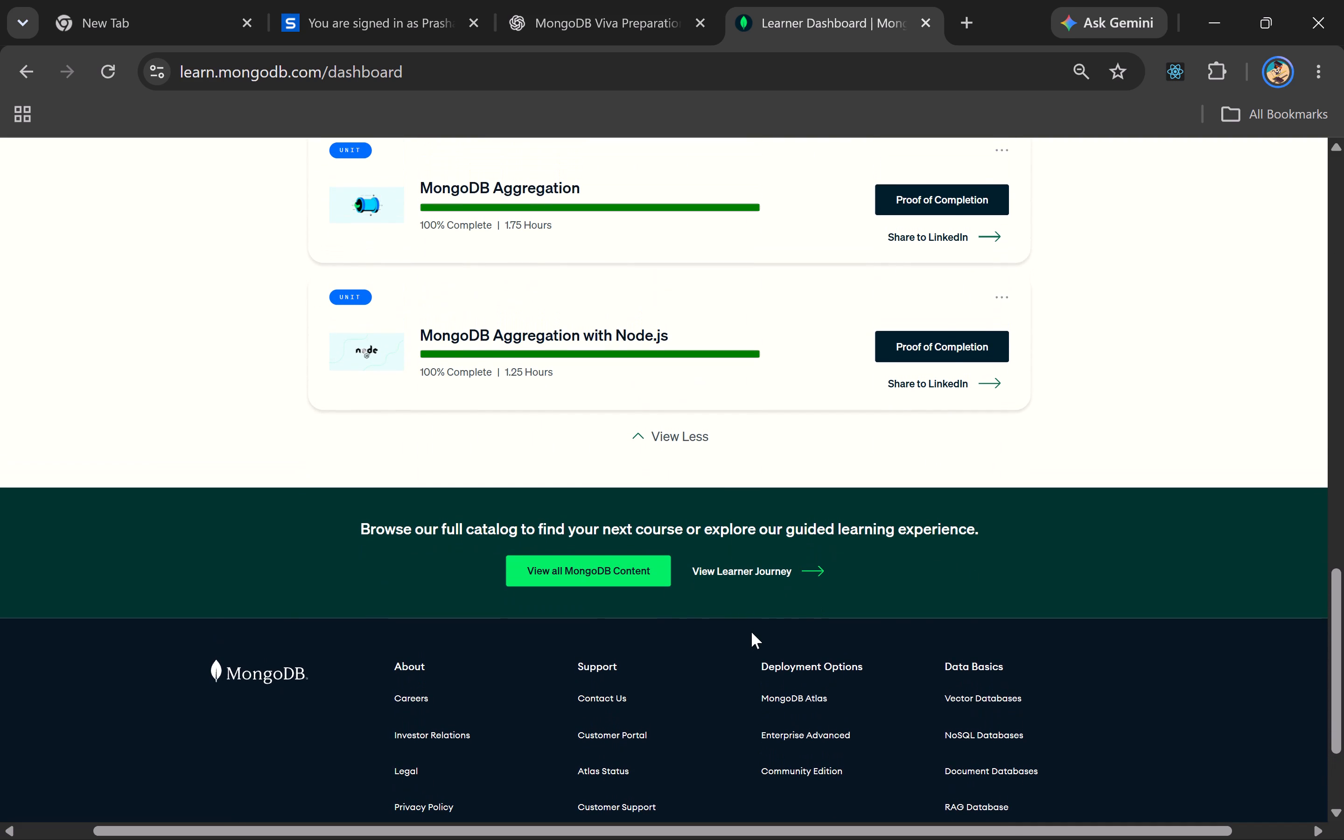
pyautogui.scroll(4, 751, 632)
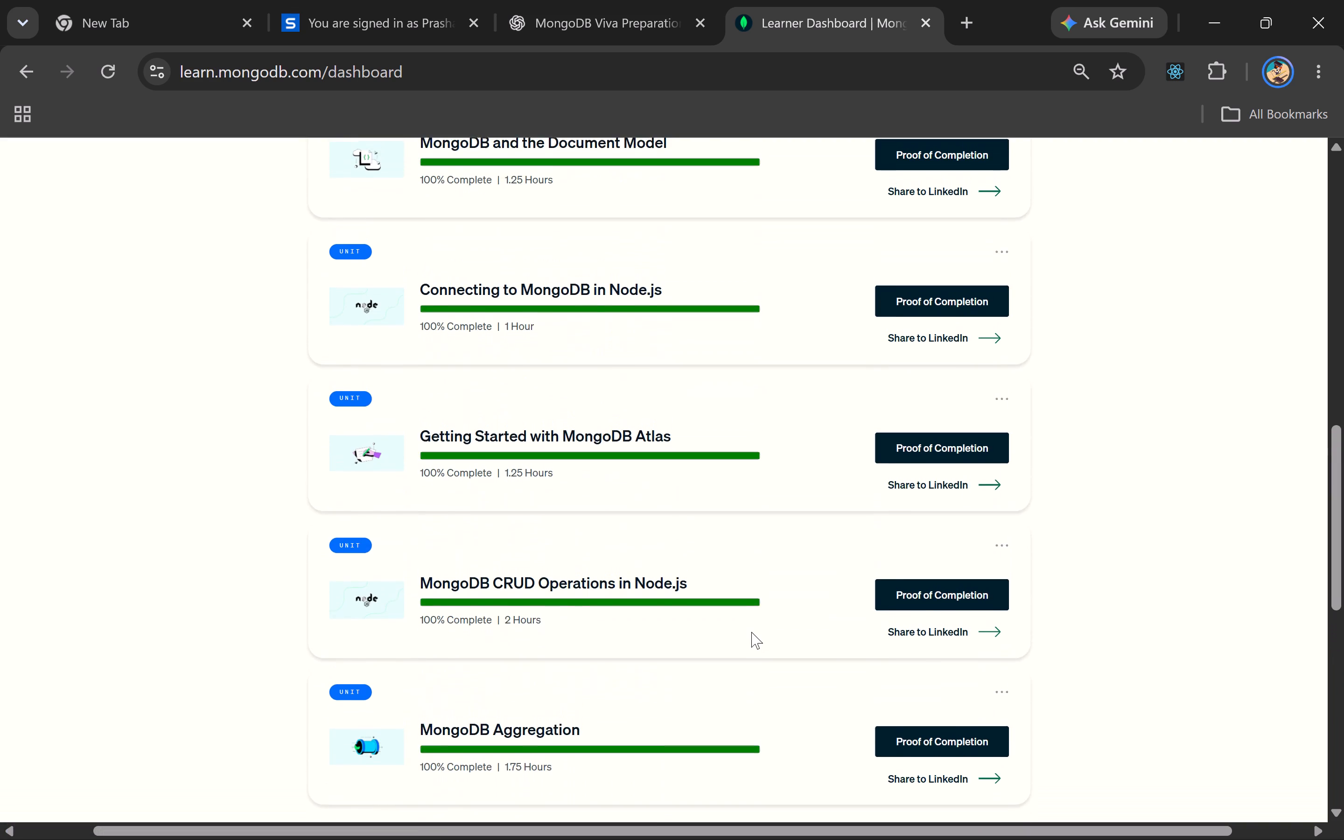
pyautogui.scroll(3, 751, 632)
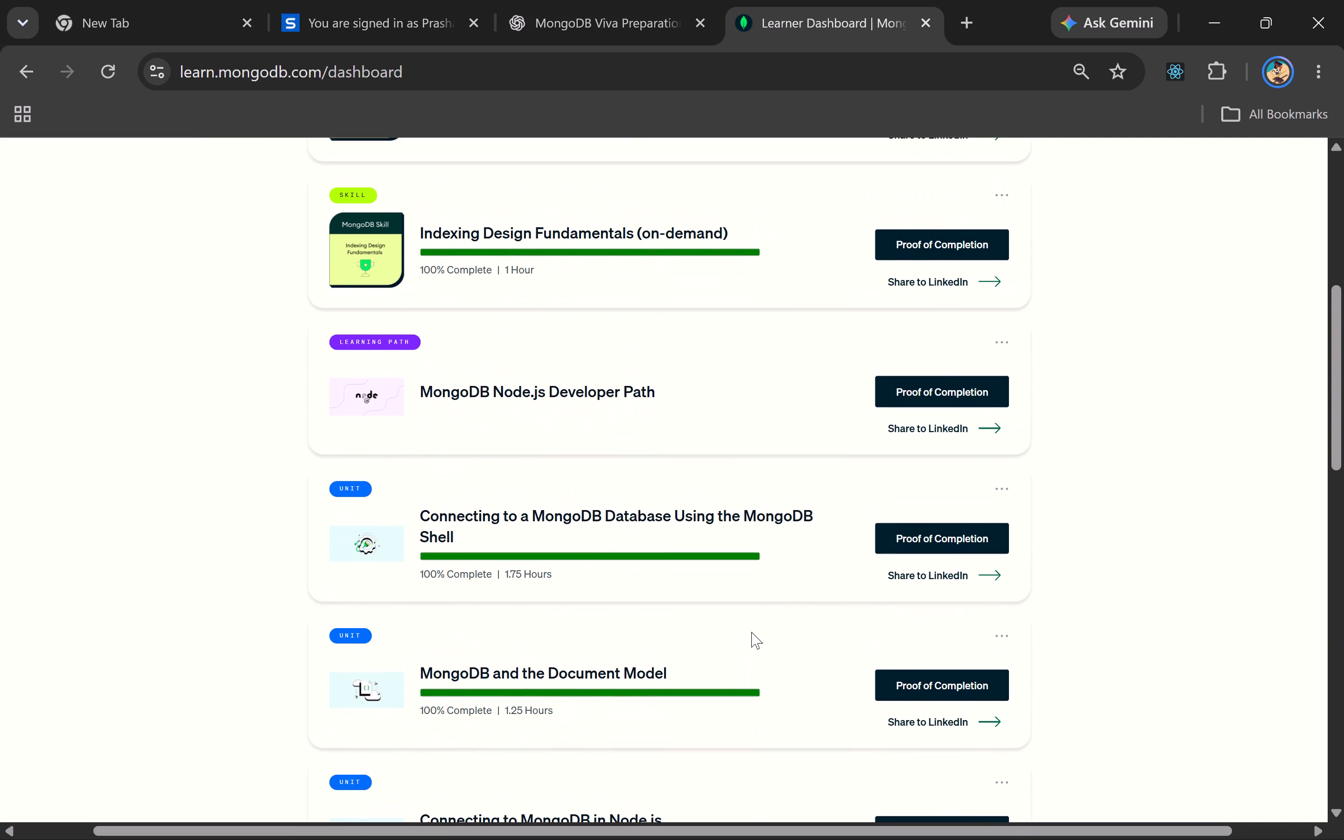
pyautogui.scroll(1, 751, 632)
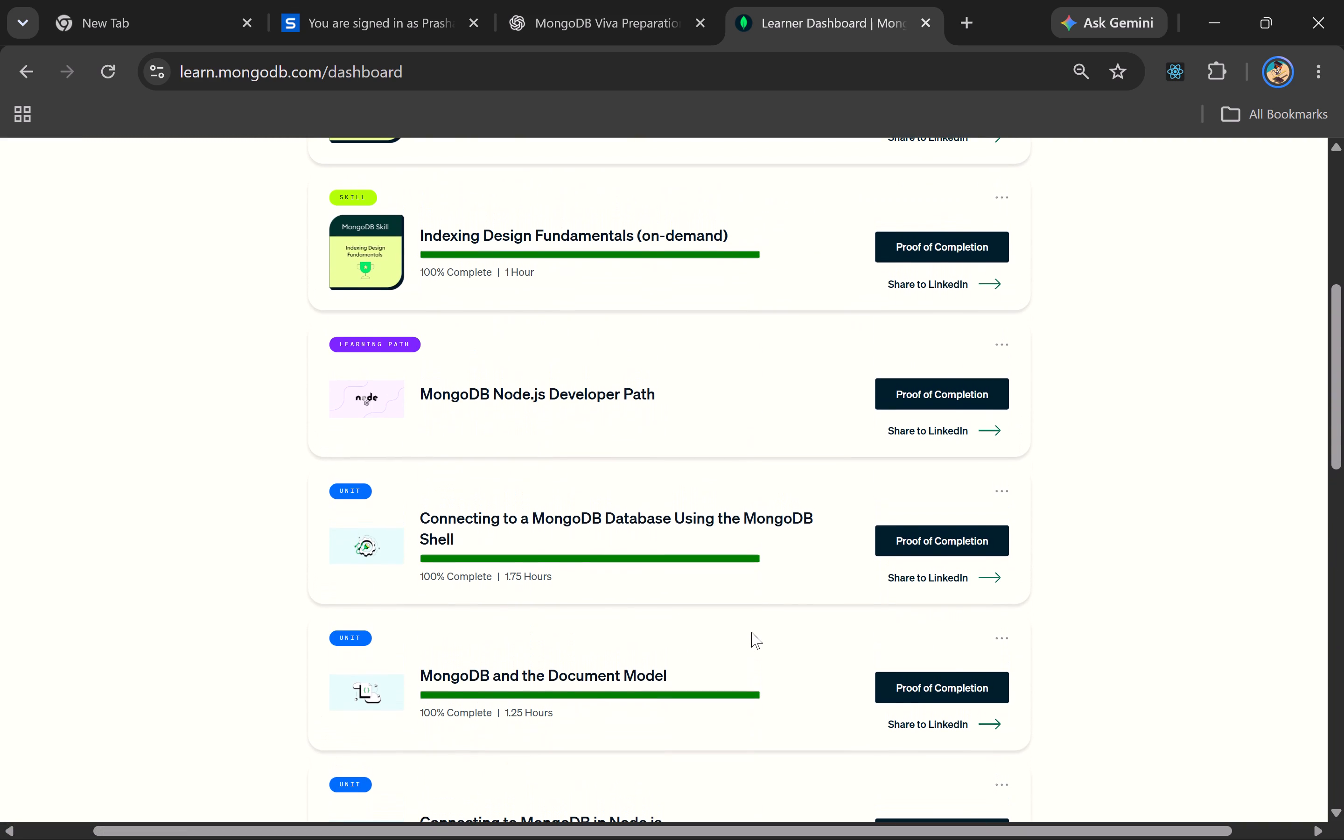
pyautogui.scroll(2, 751, 632)
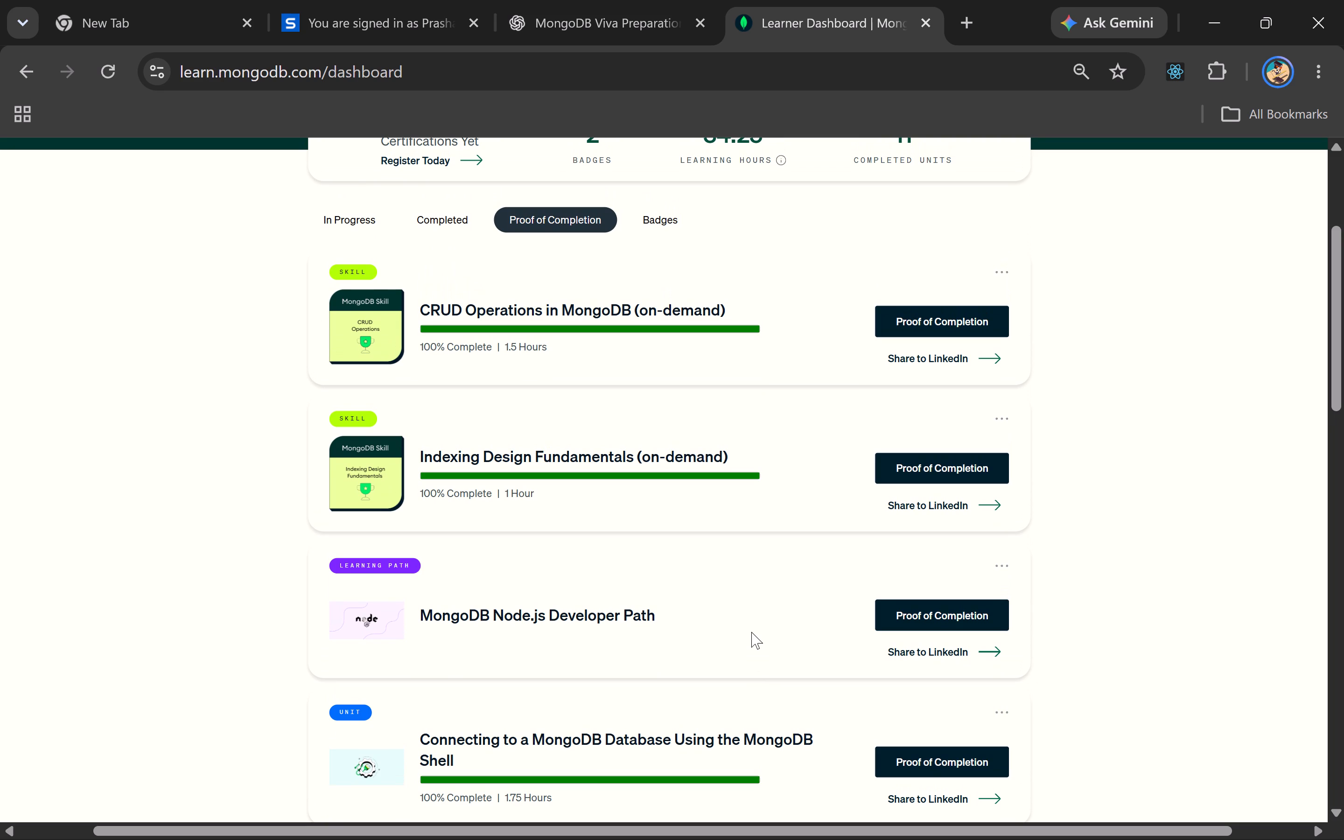
pyautogui.scroll(1, 751, 632)
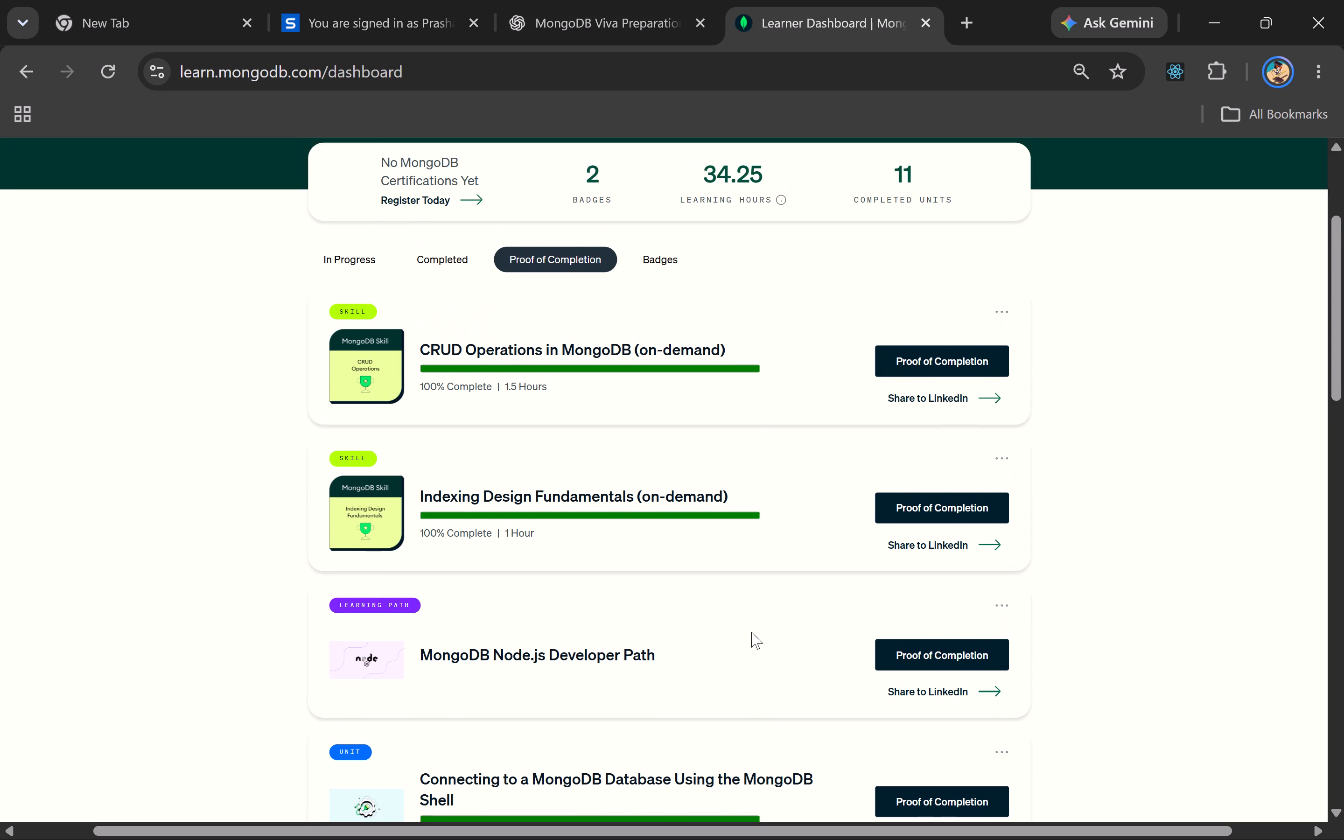
pyautogui.scroll(2, 751, 632)
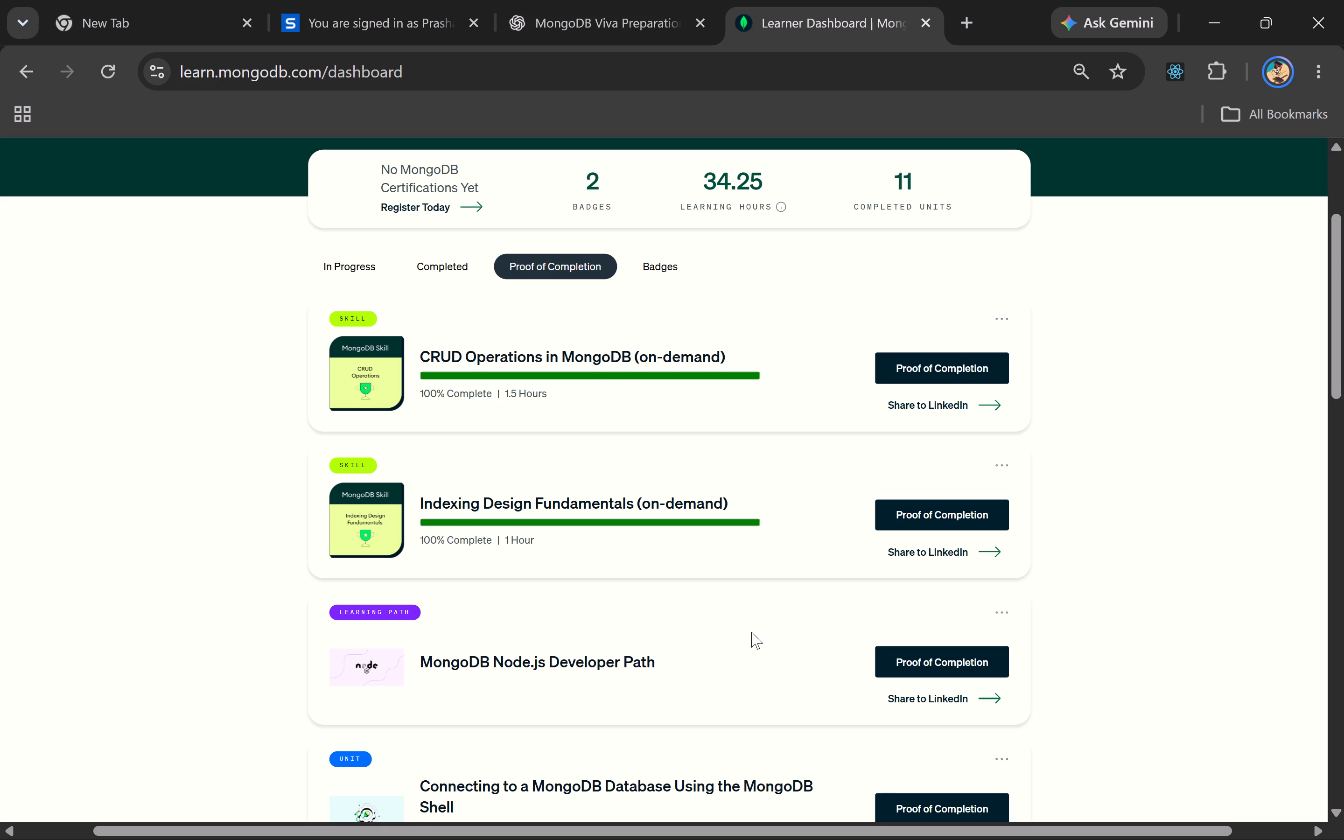
# Open the proof of completion certificate for the MongoDB Aggregation with Node.js unit.
pyautogui.scroll(-2, 751, 632)
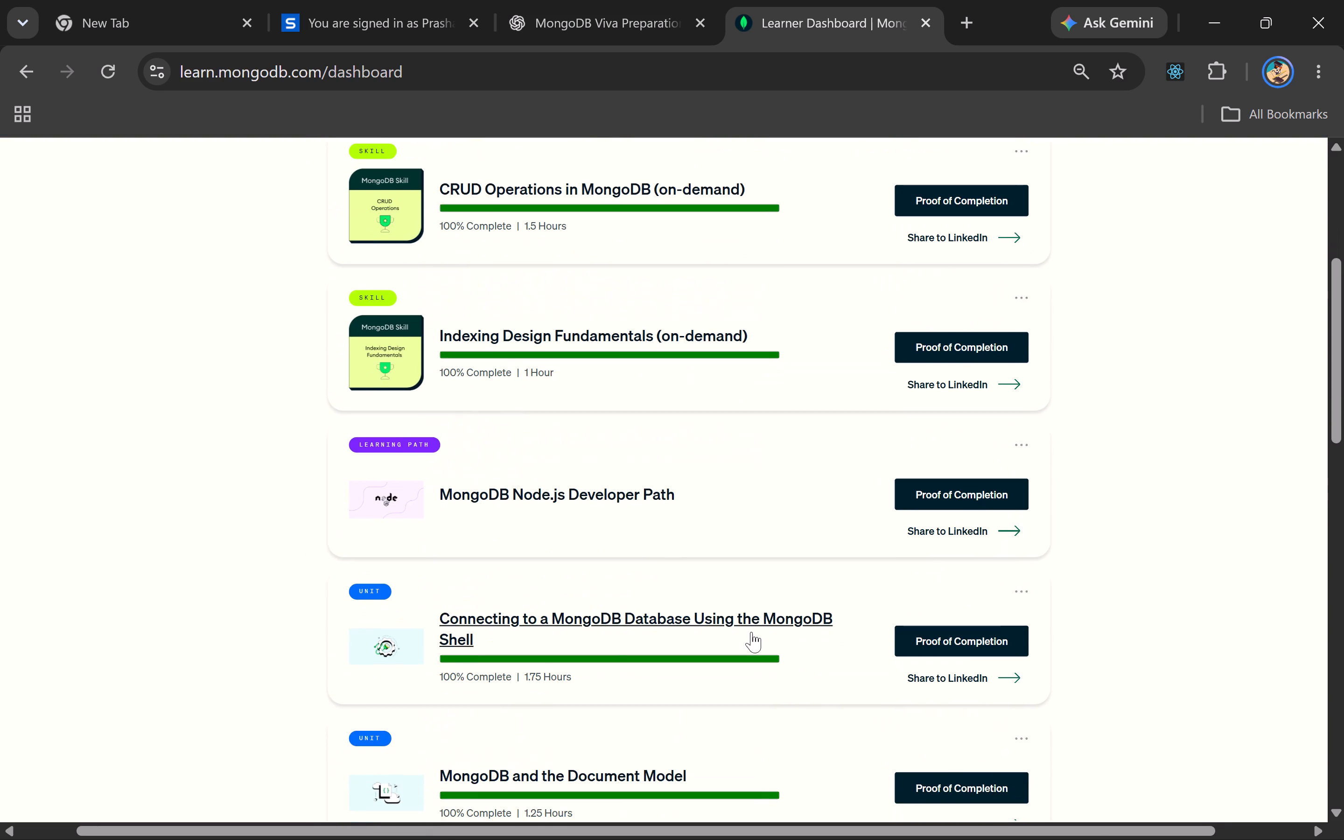
pyautogui.scroll(-3, 751, 632)
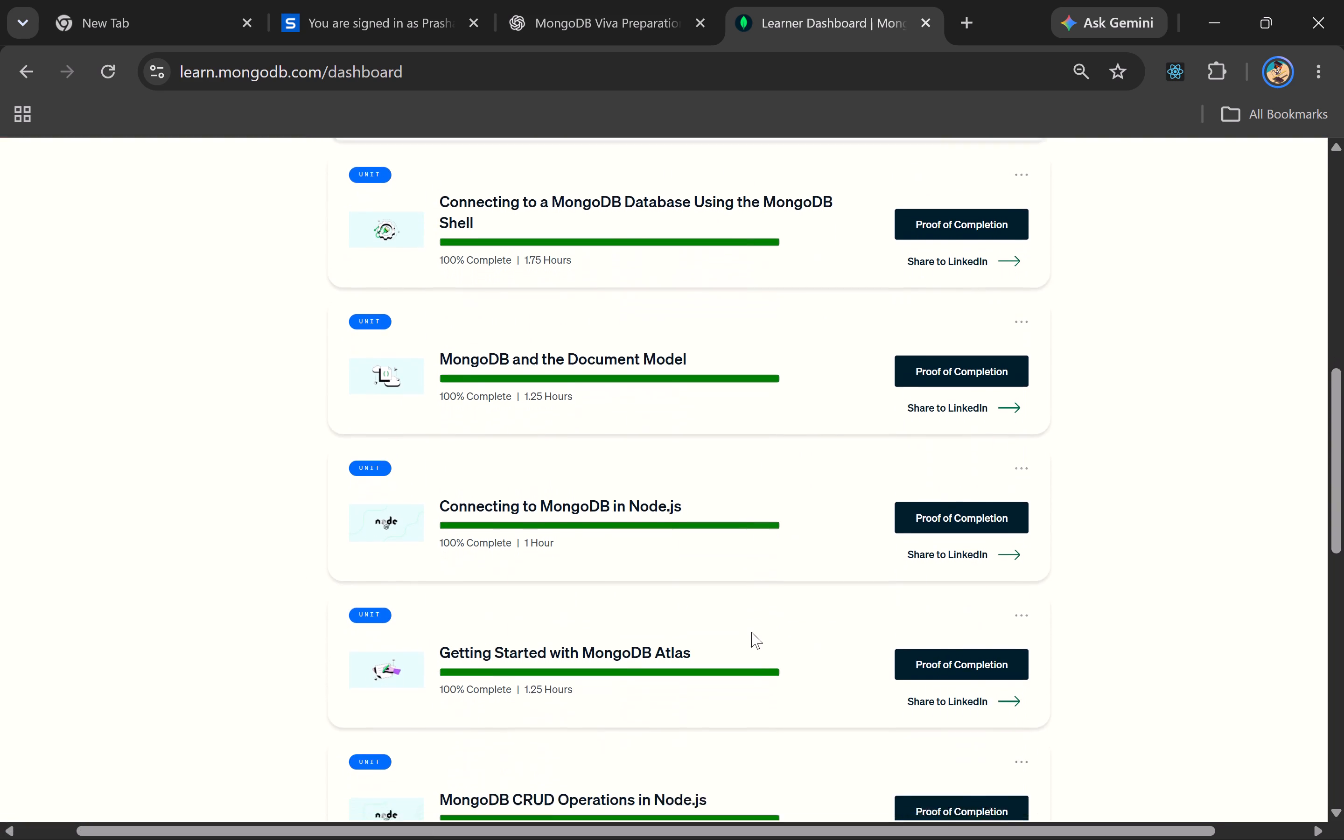
pyautogui.scroll(-2, 751, 632)
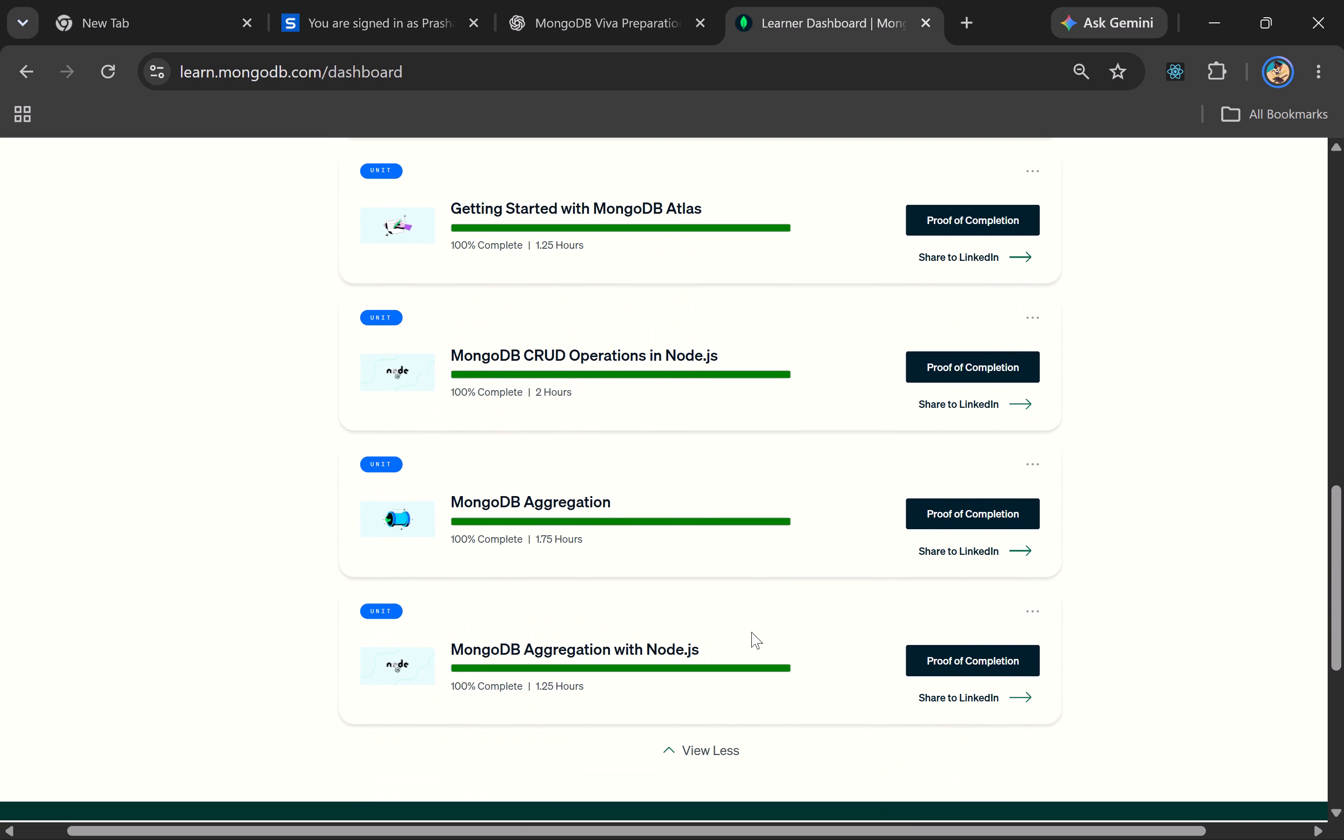
pyautogui.click(936, 654)
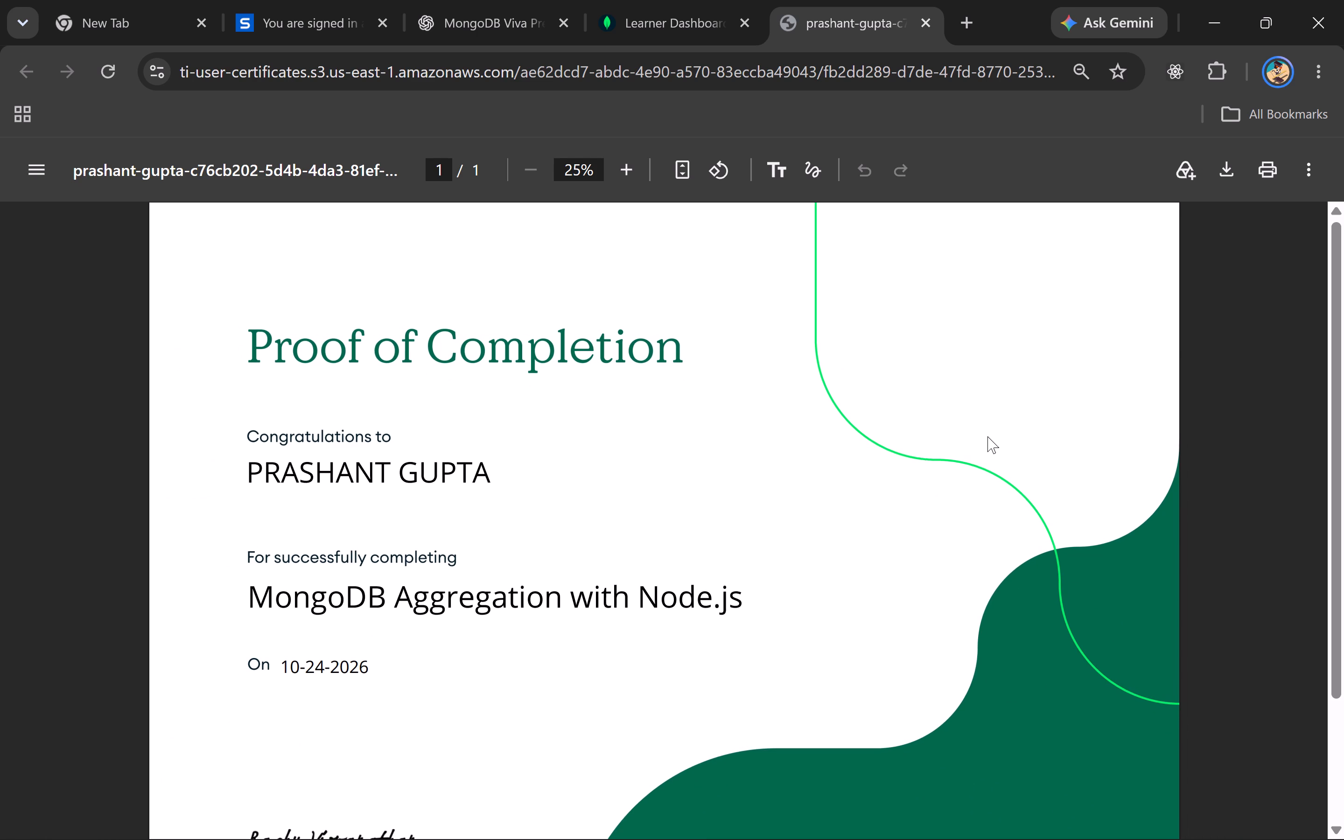
# Download the MongoDB Aggregation with Node.js certificate as a PDF into the "my doc" folder, keeping the suggested file name.
pyautogui.click(1228, 168)
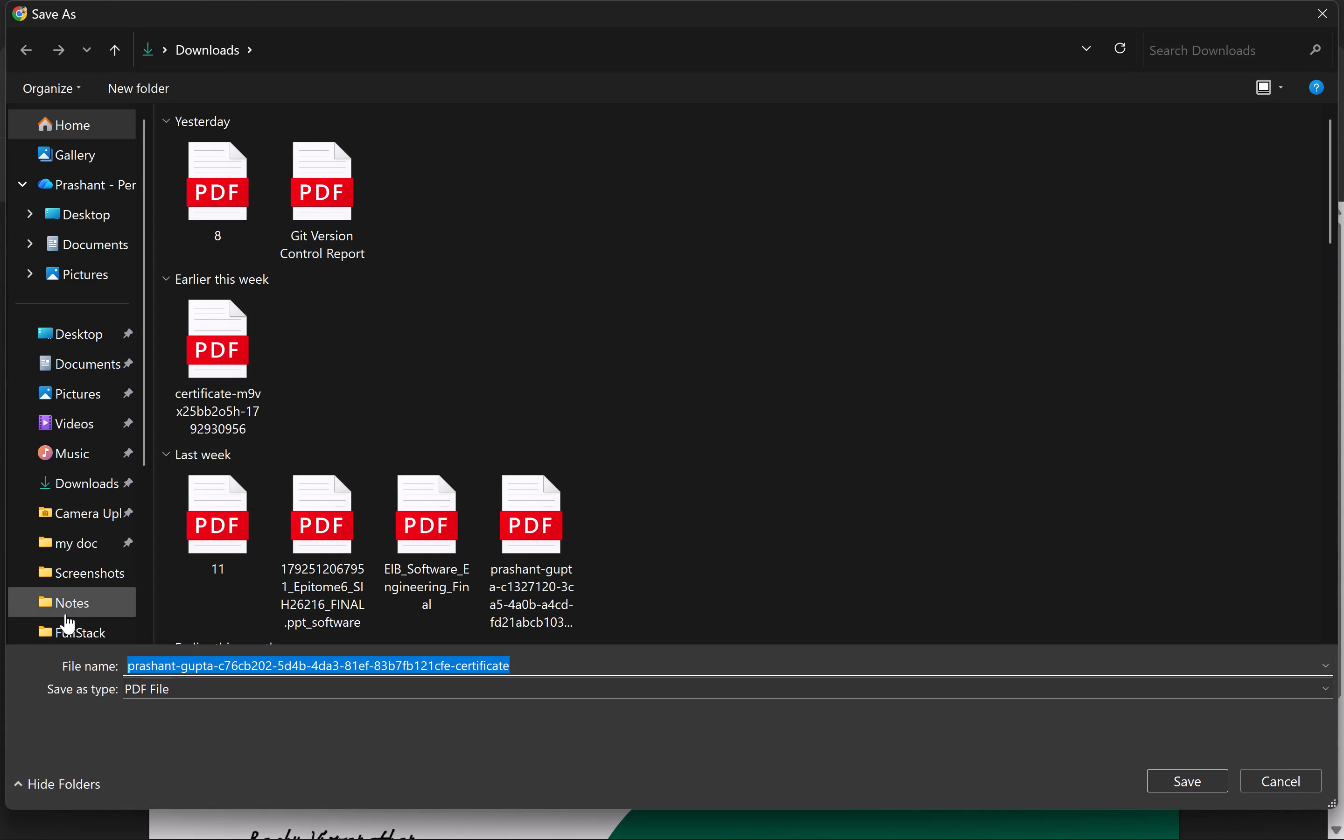
pyautogui.scroll(-1, 68, 614)
pyautogui.doubleClick(77, 540)
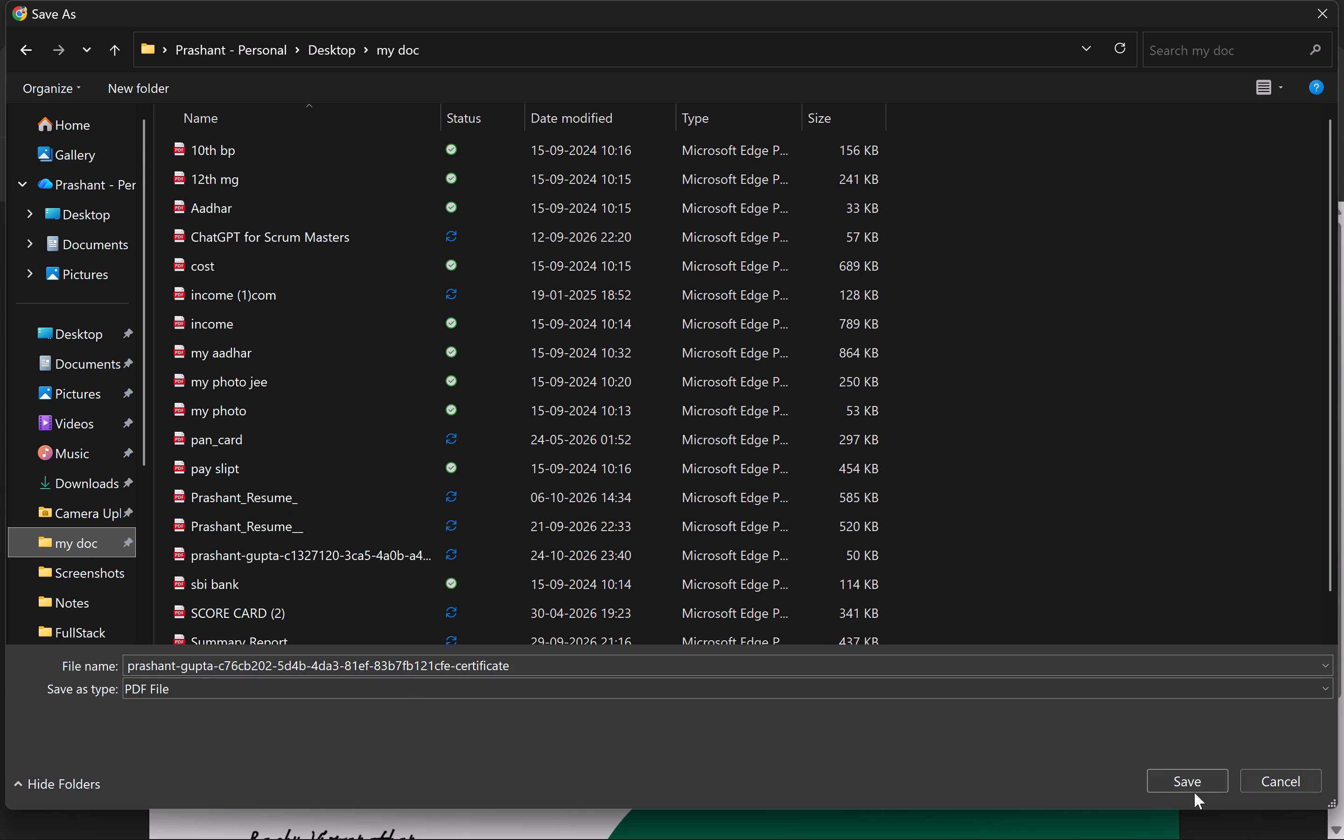
pyautogui.click(1176, 784)
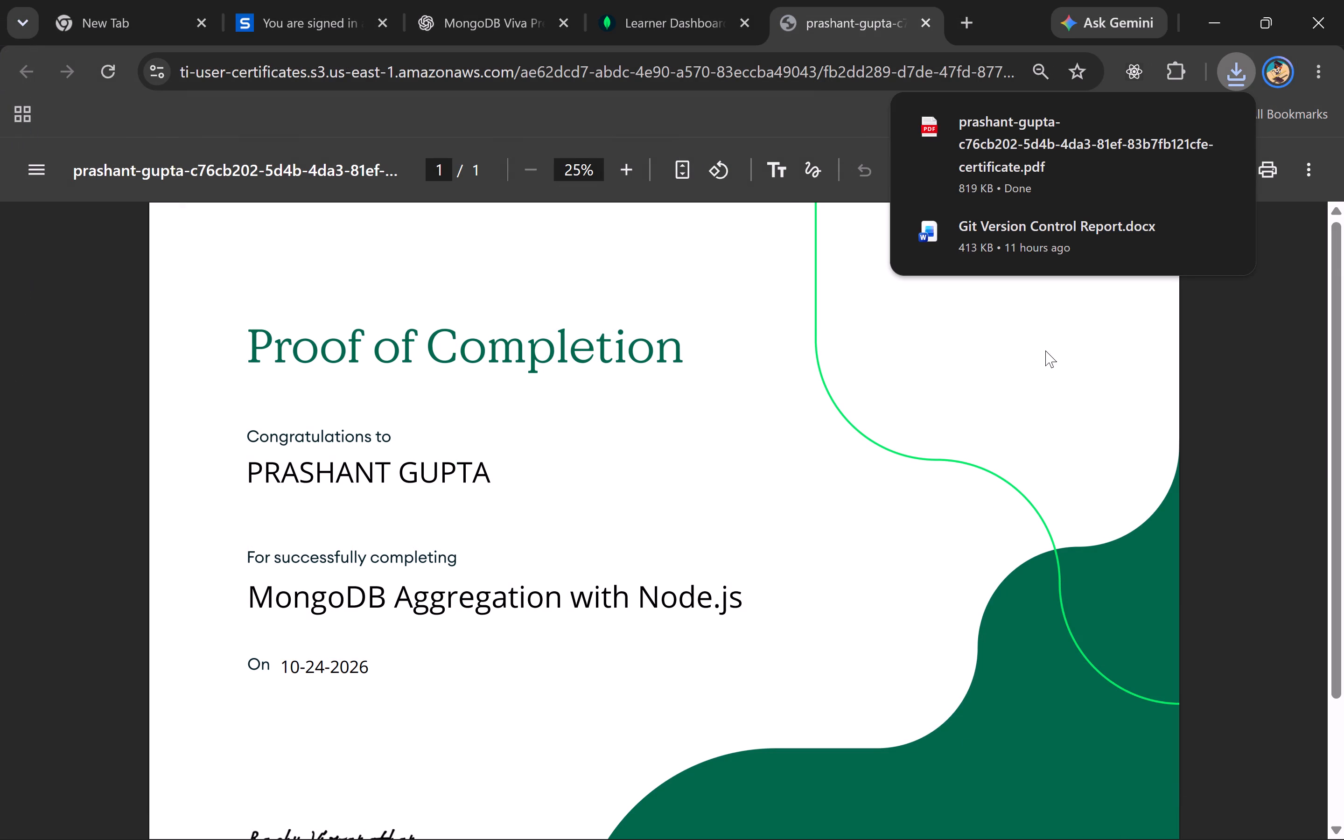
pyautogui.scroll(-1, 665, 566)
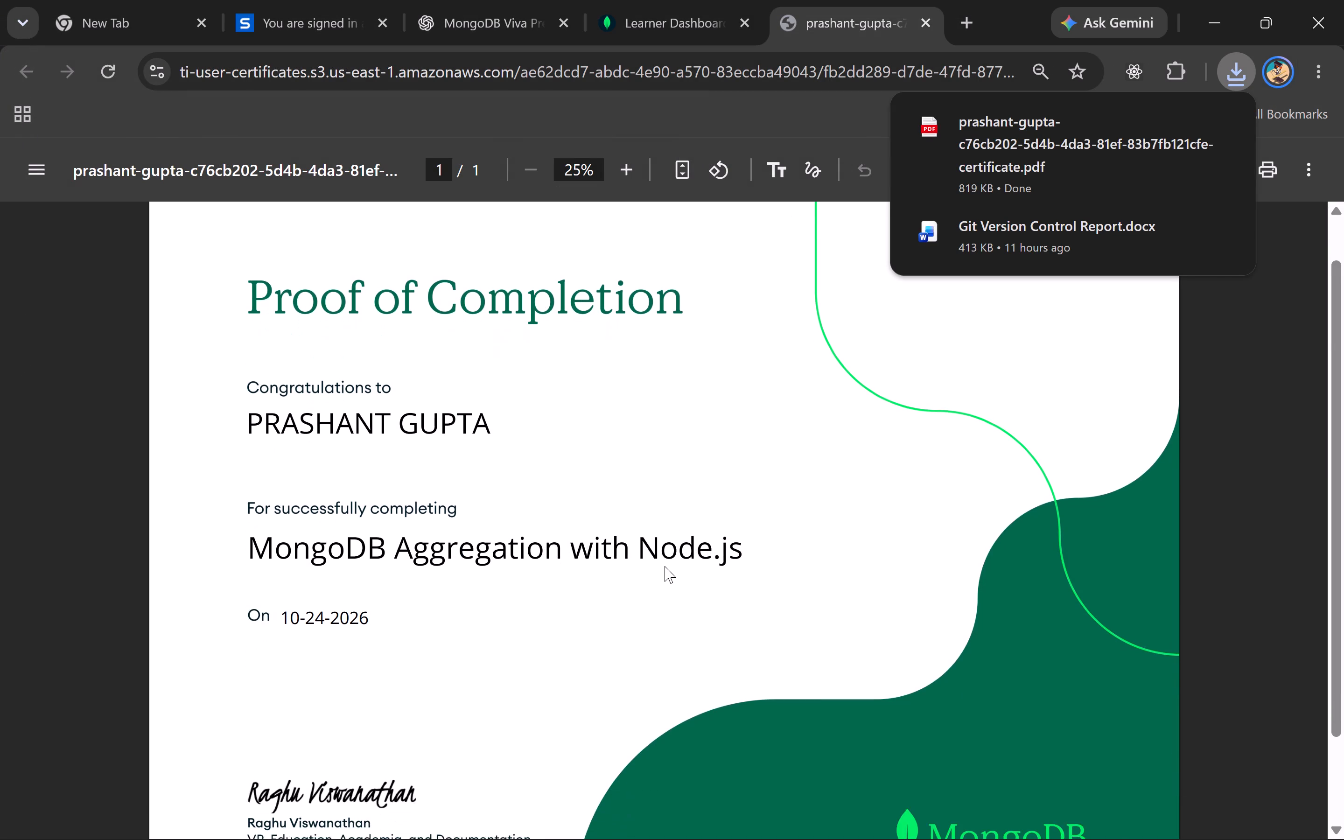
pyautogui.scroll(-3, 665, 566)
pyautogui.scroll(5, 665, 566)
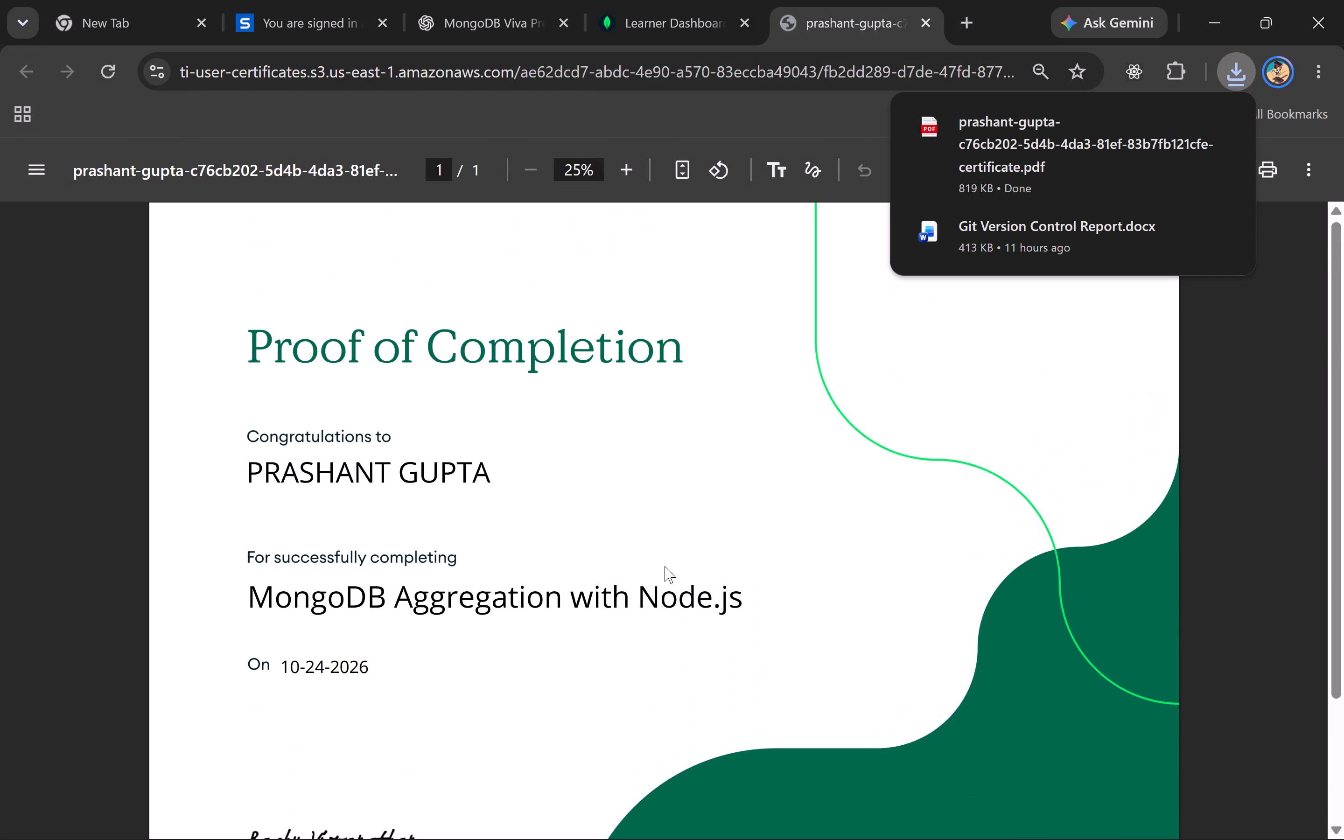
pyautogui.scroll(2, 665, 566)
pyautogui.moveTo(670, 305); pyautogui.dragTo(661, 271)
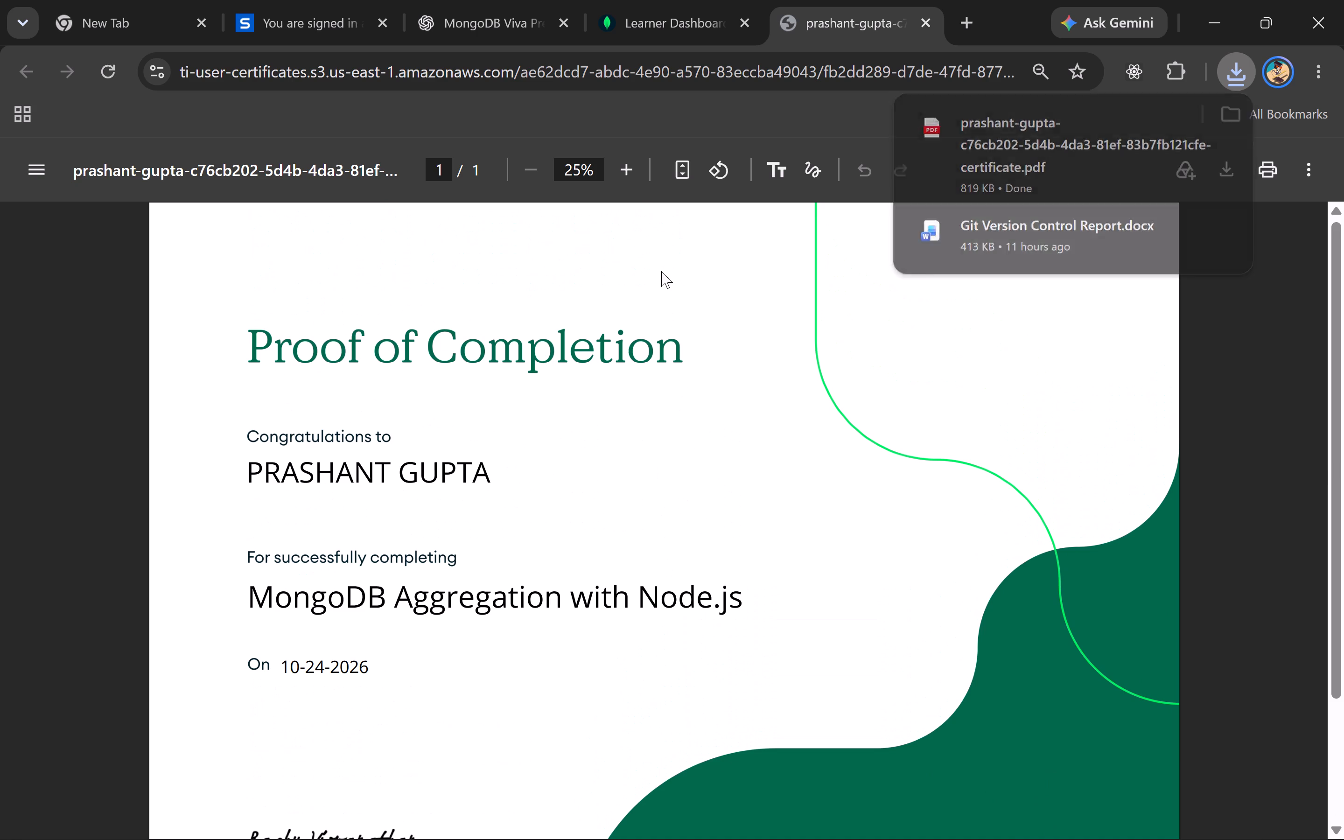
# Search for "kiet lms" in a new browser tab and go to the login page of the KIET-LMS site.
pyautogui.moveTo(661, 271); pyautogui.dragTo(971, 11)
pyautogui.click(971, 11)
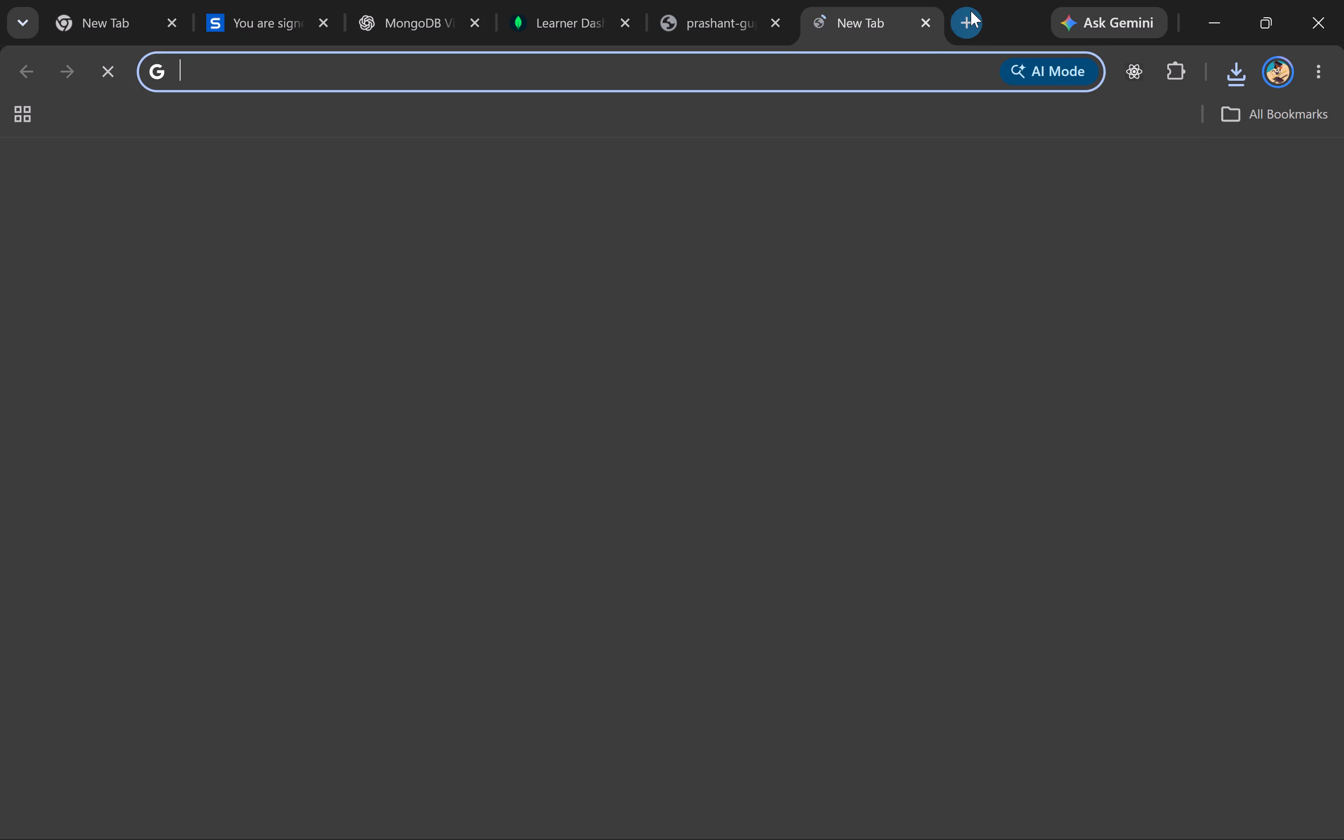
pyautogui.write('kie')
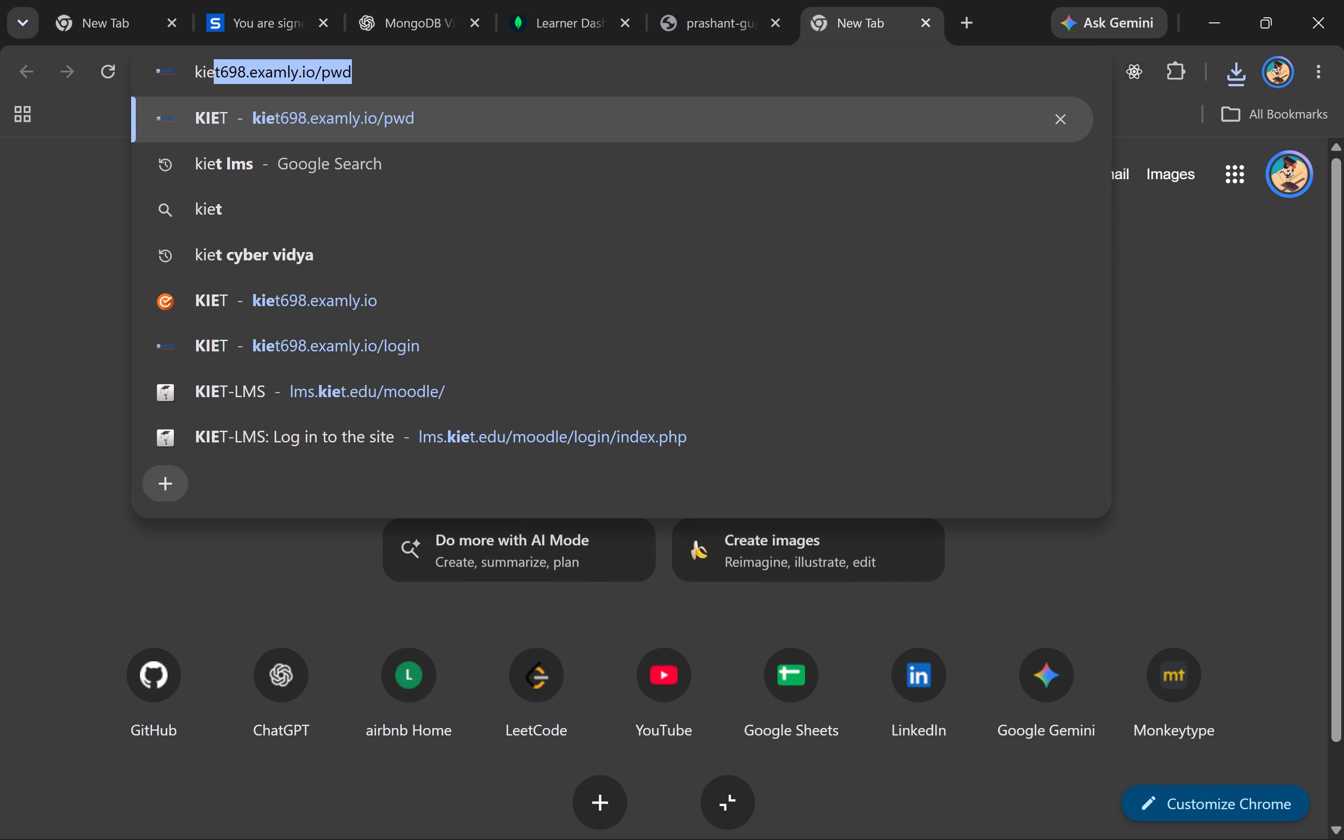
pyautogui.click(673, 172)
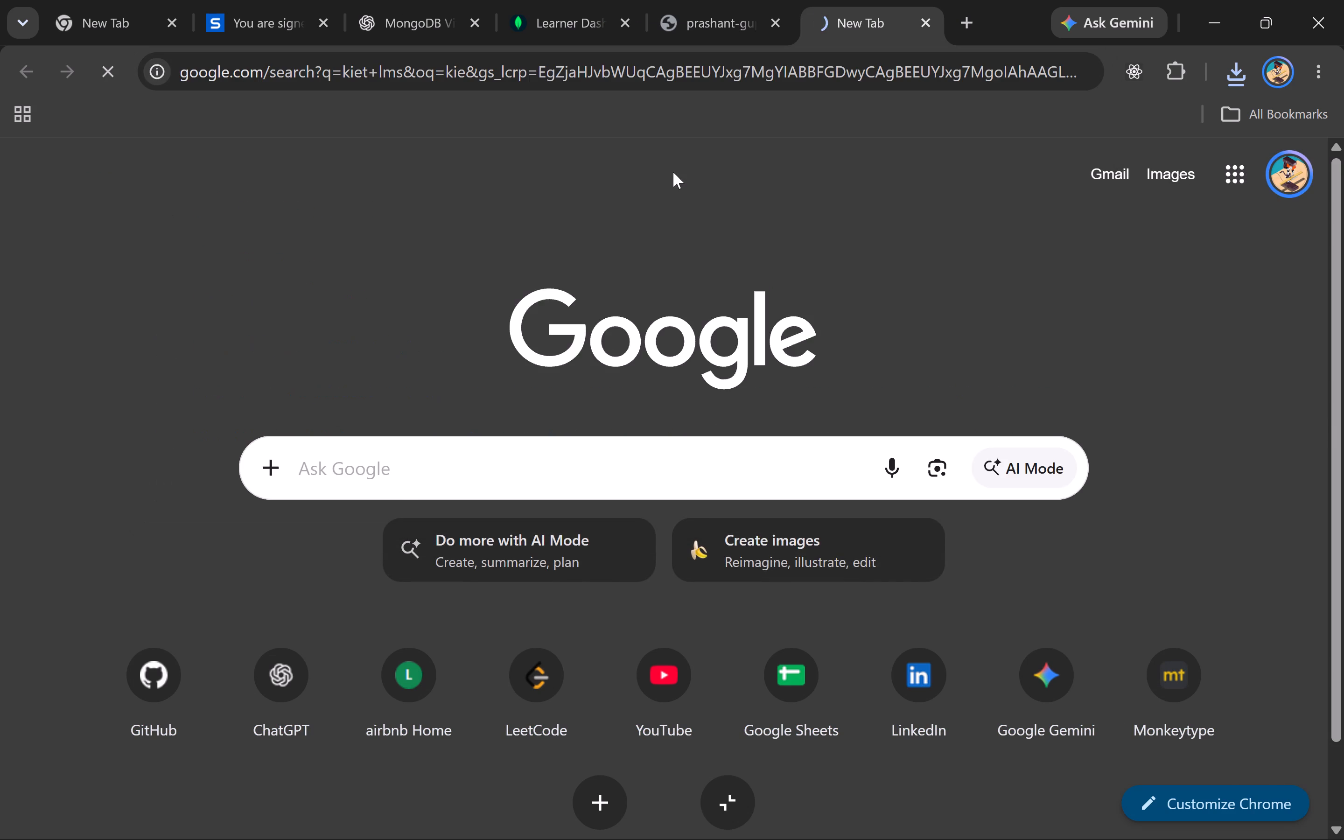
pyautogui.click(252, 384)
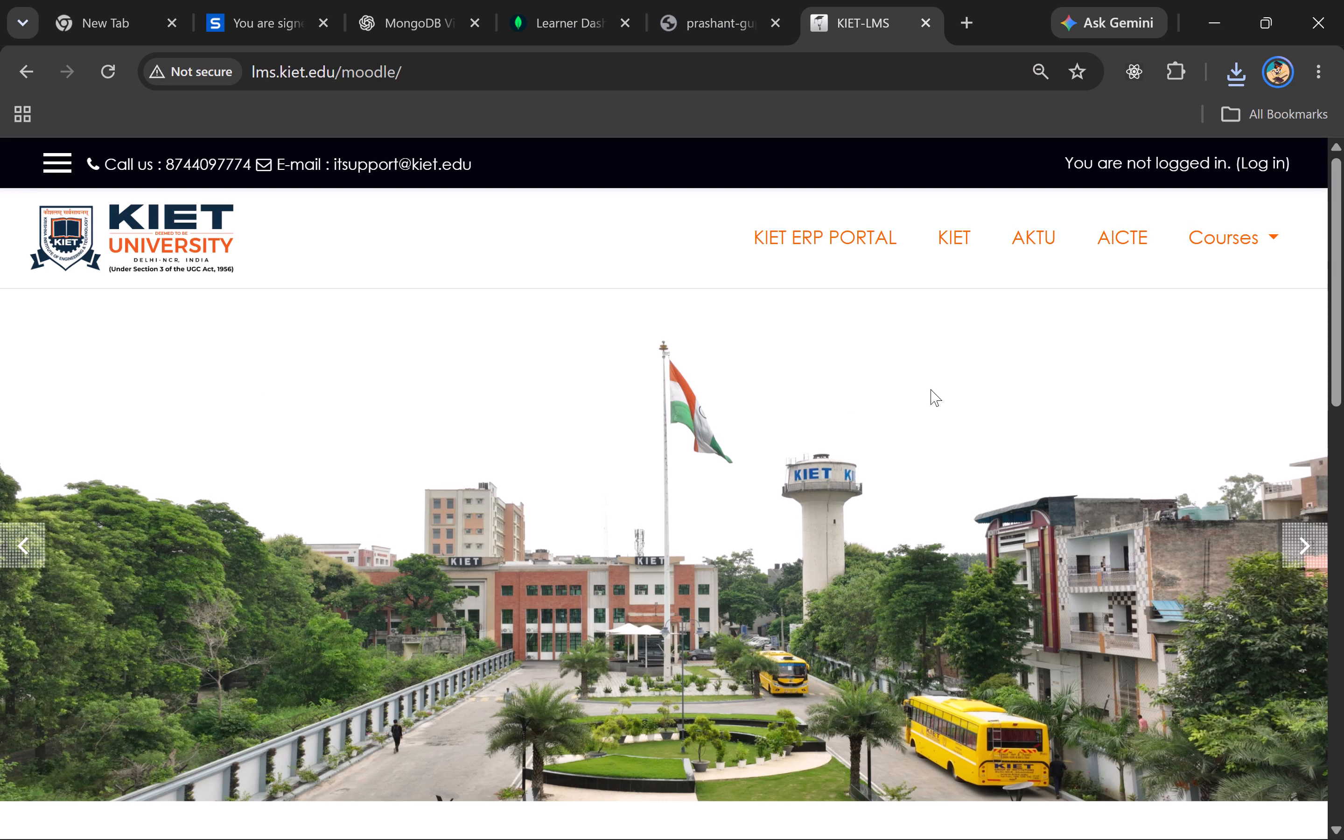
pyautogui.click(1270, 155)
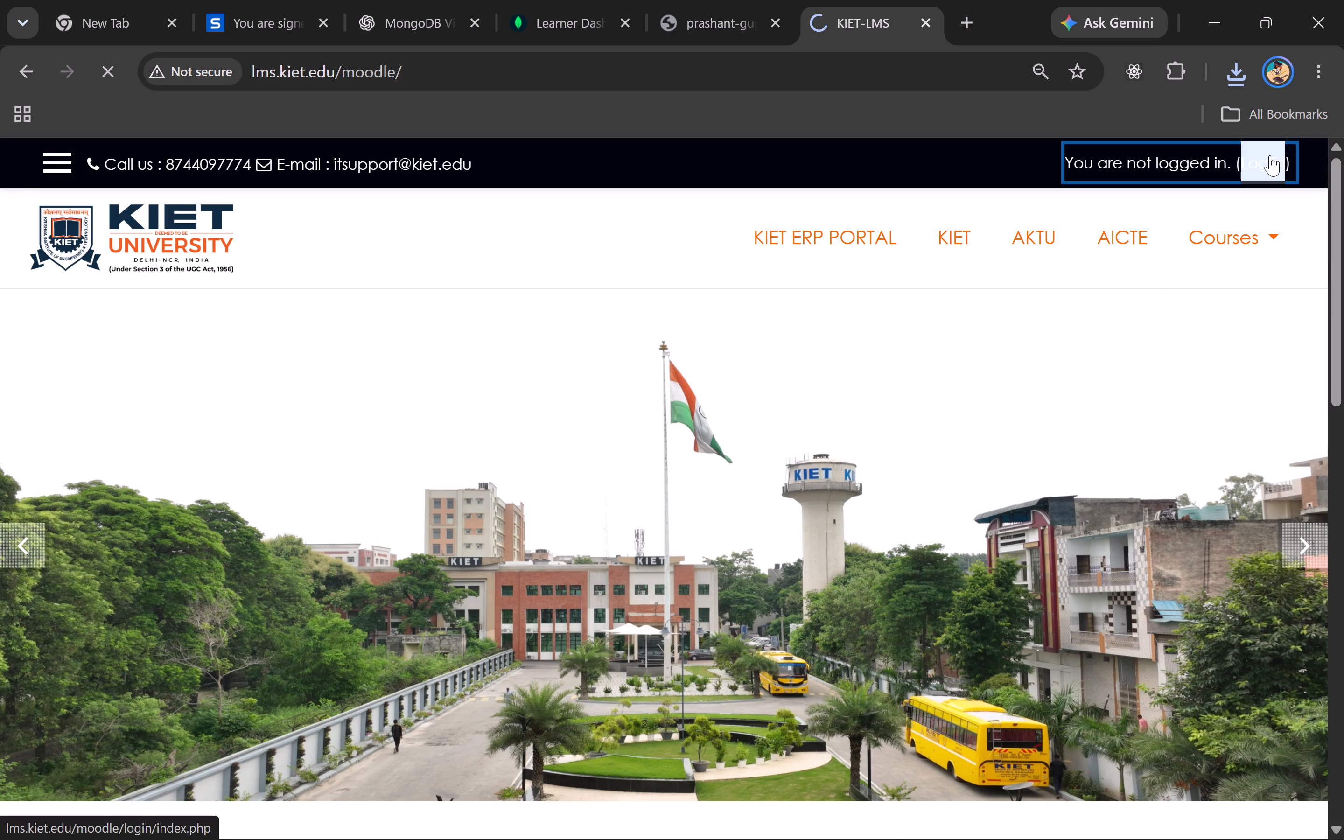
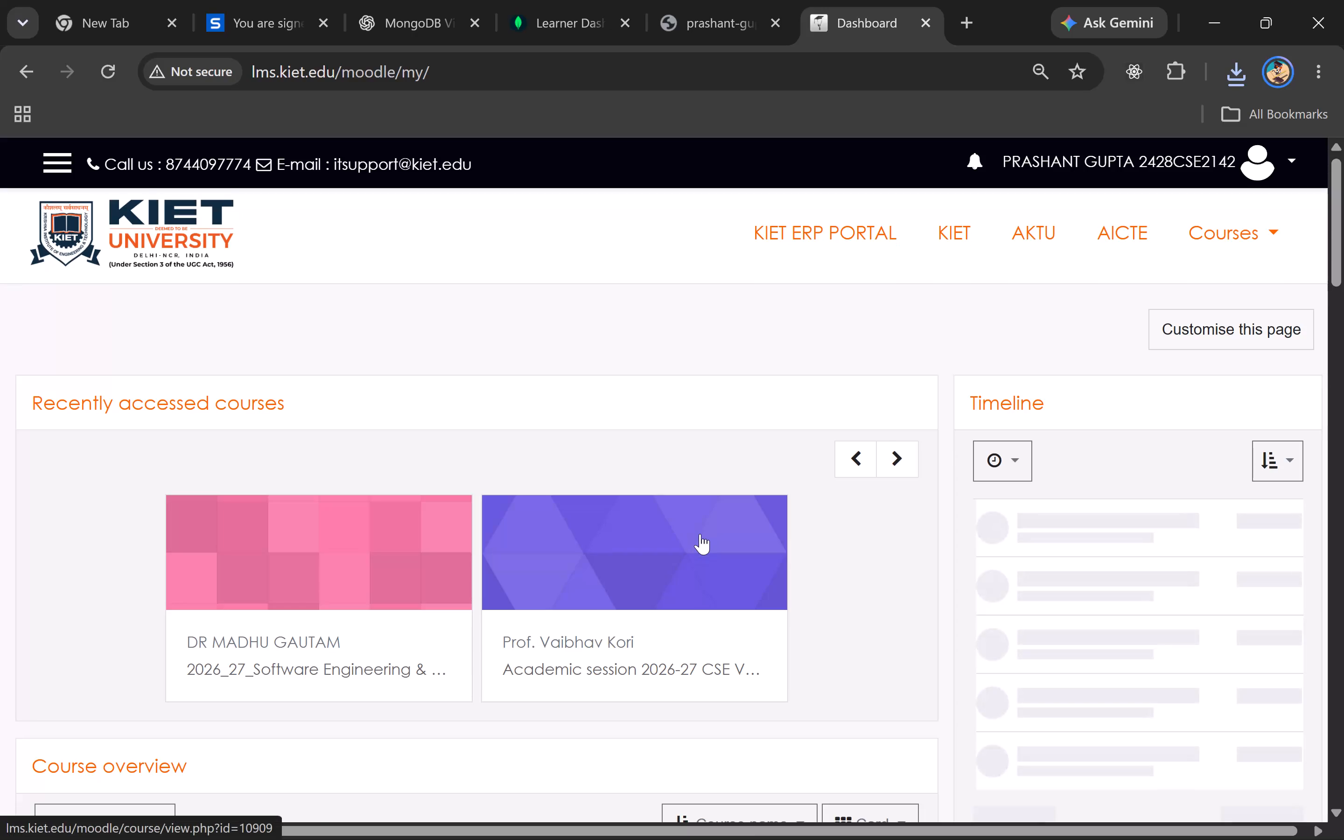
# Open the "Academic session 2026-27 CSE VD ADBMS" course from the recently accessed courses on the LMS dashboard.
pyautogui.scroll(-1, 700, 534)
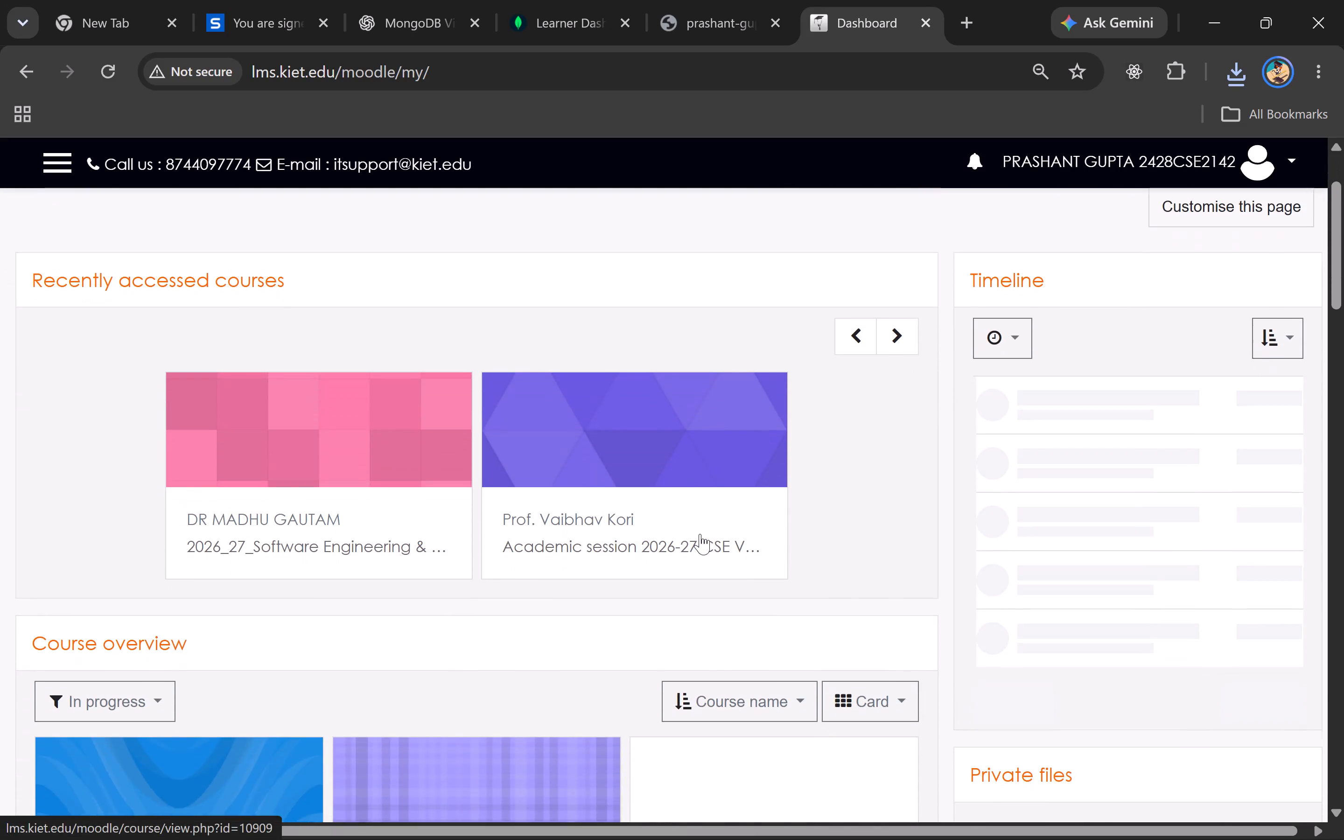
pyautogui.scroll(-2, 700, 534)
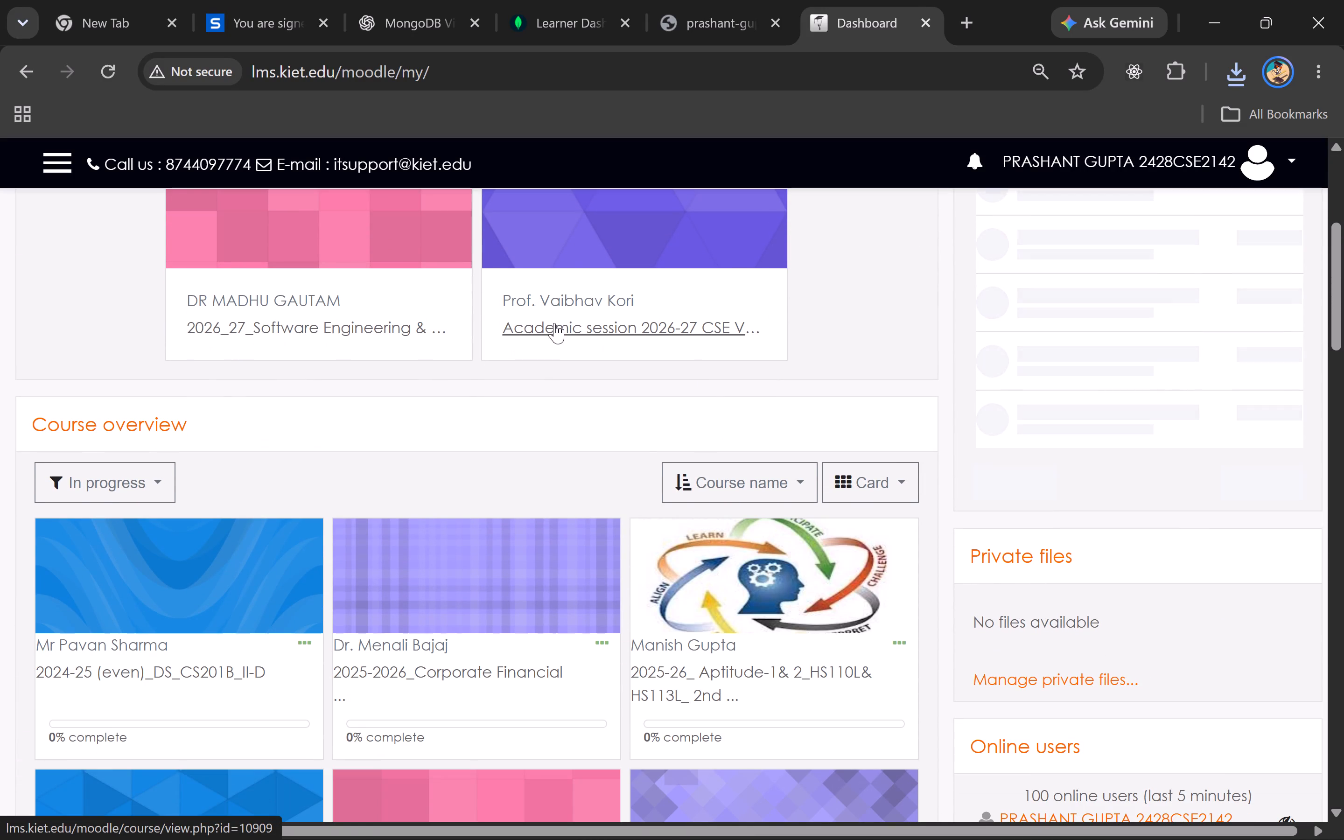
pyautogui.click(554, 323)
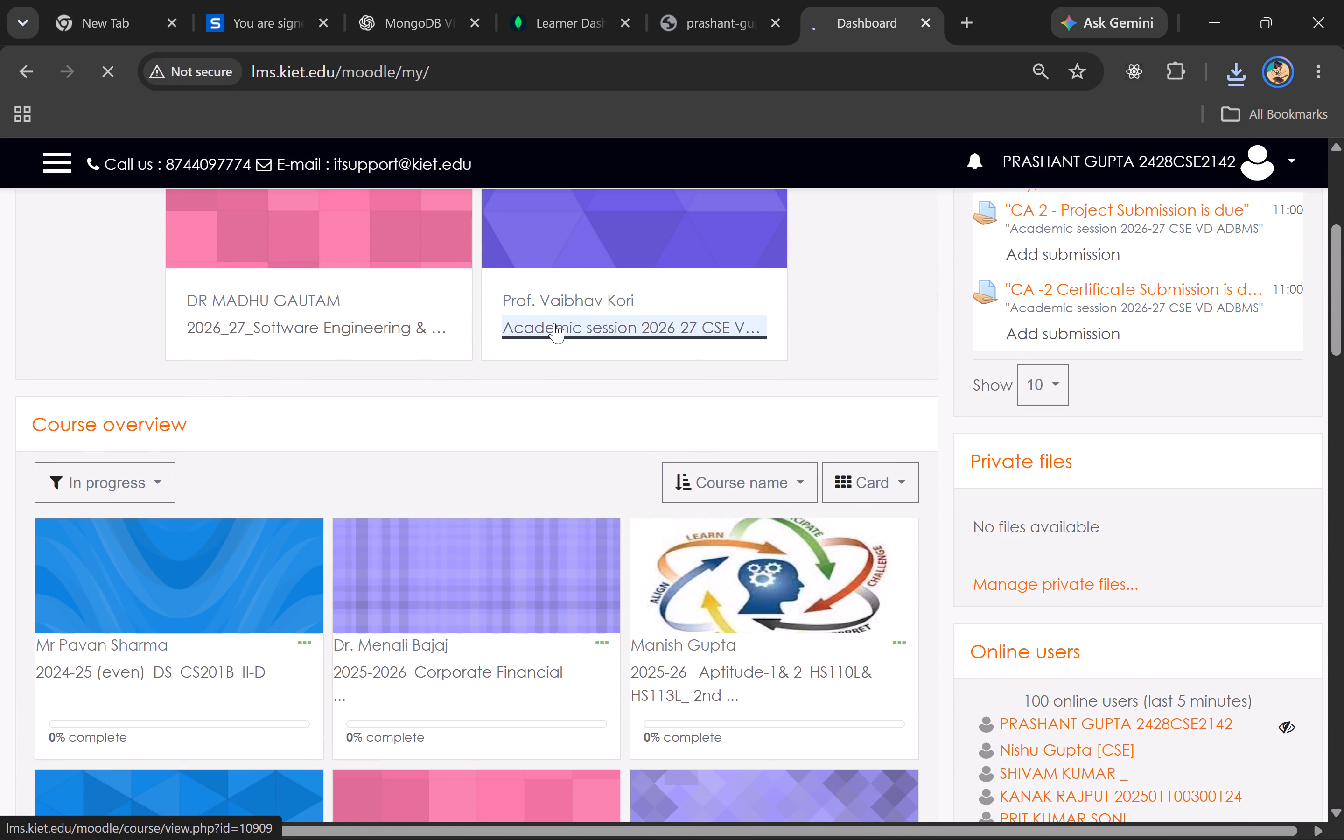
pyautogui.scroll(1, 768, 485)
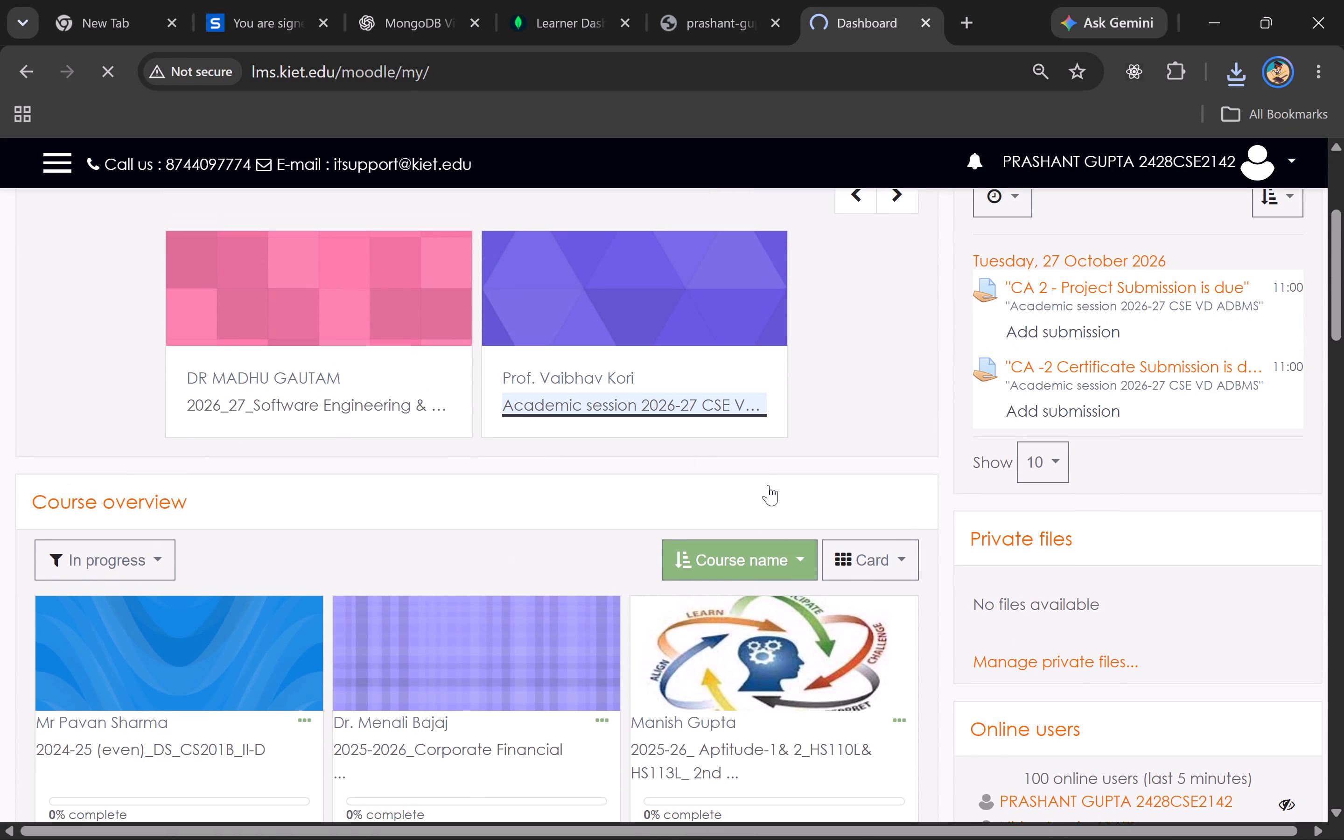
pyautogui.scroll(1, 768, 485)
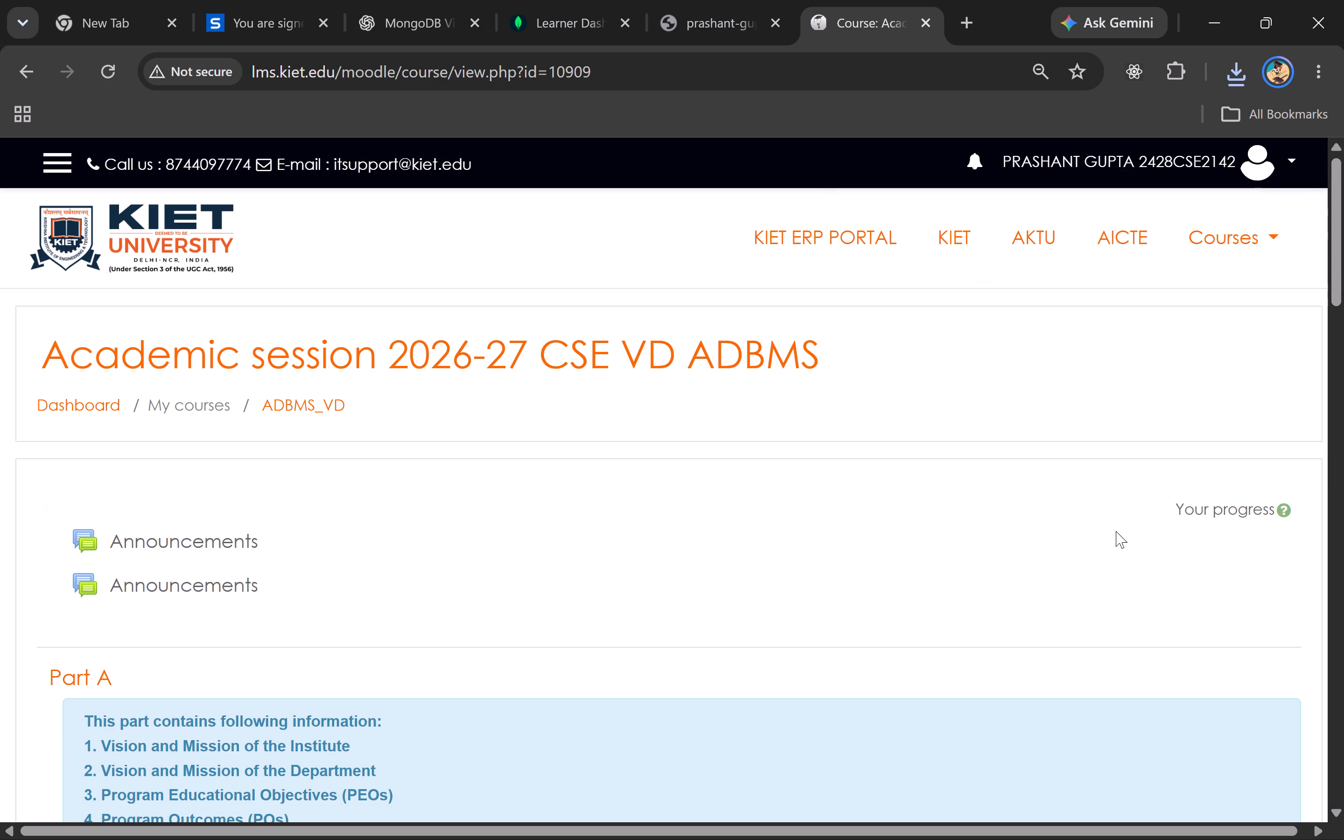
# Open the "CA -2 Certificate Submission" assignment in Part D of the course and check its submission status.
pyautogui.scroll(-6, 929, 464)
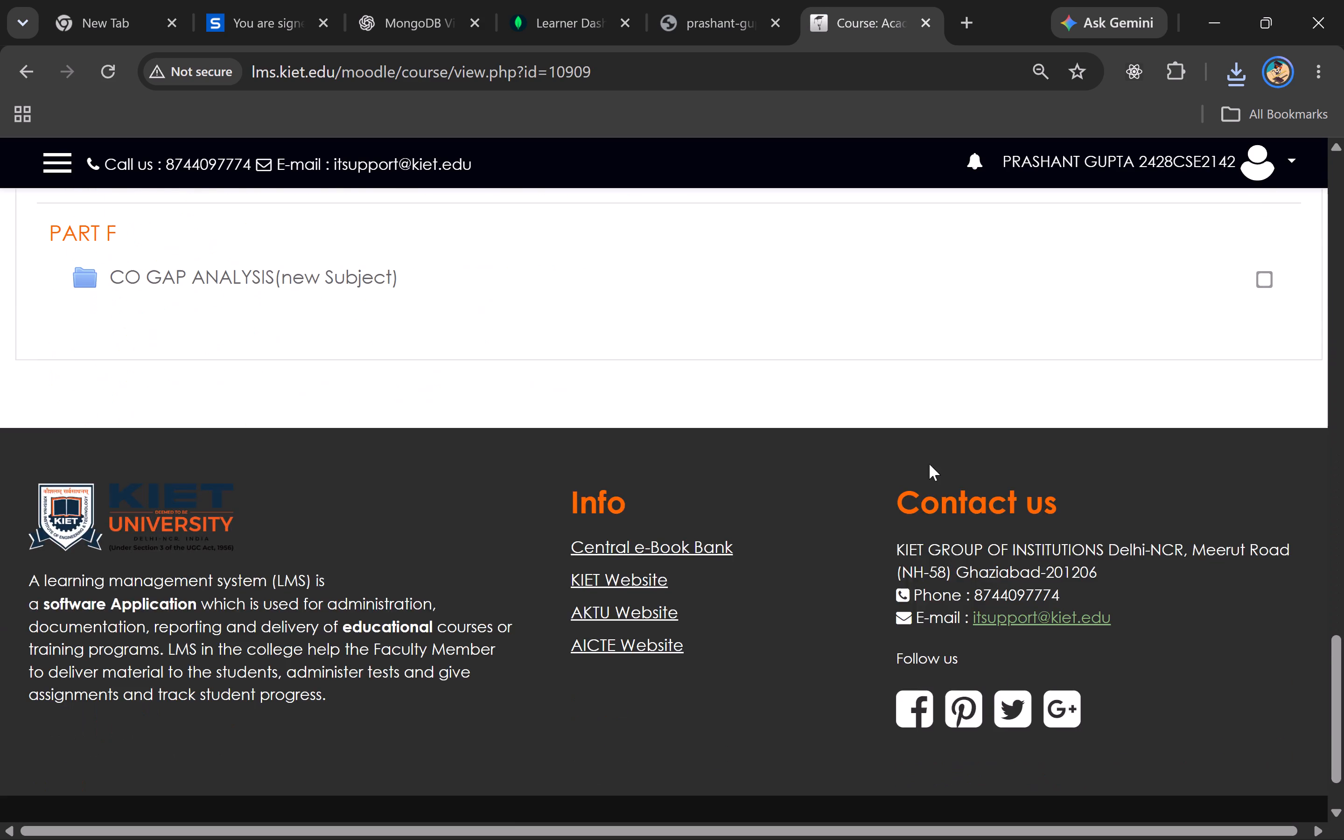
pyautogui.scroll(3, 929, 464)
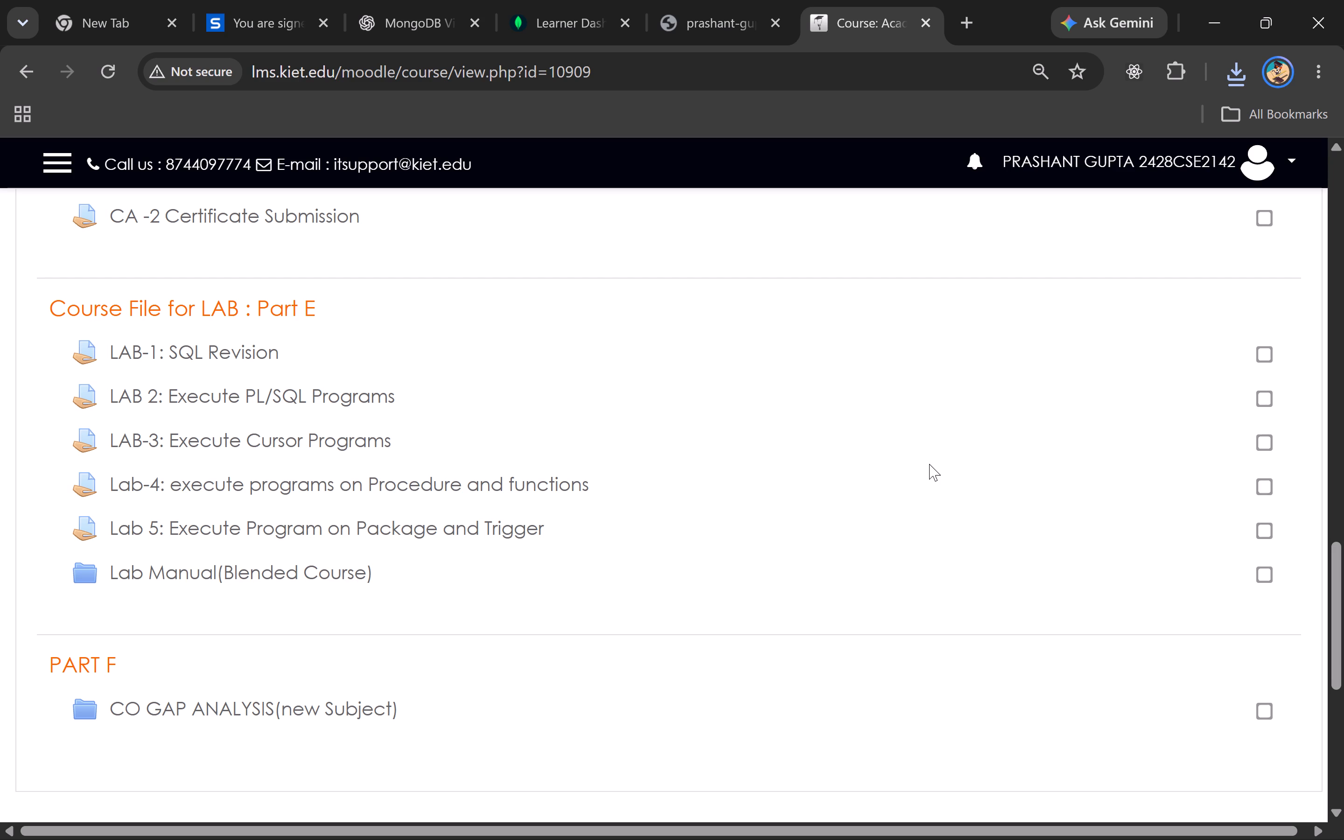
pyautogui.scroll(3, 929, 464)
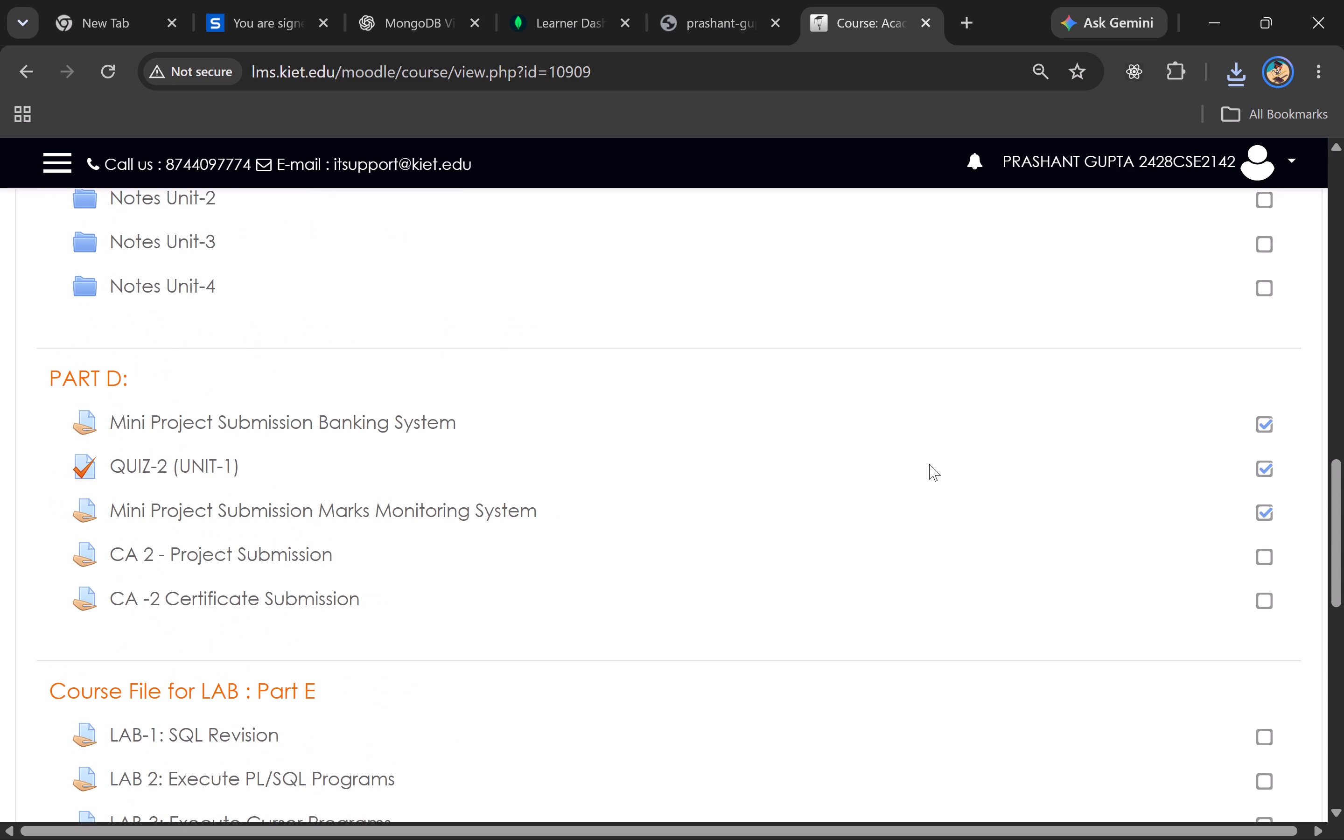
pyautogui.click(269, 595)
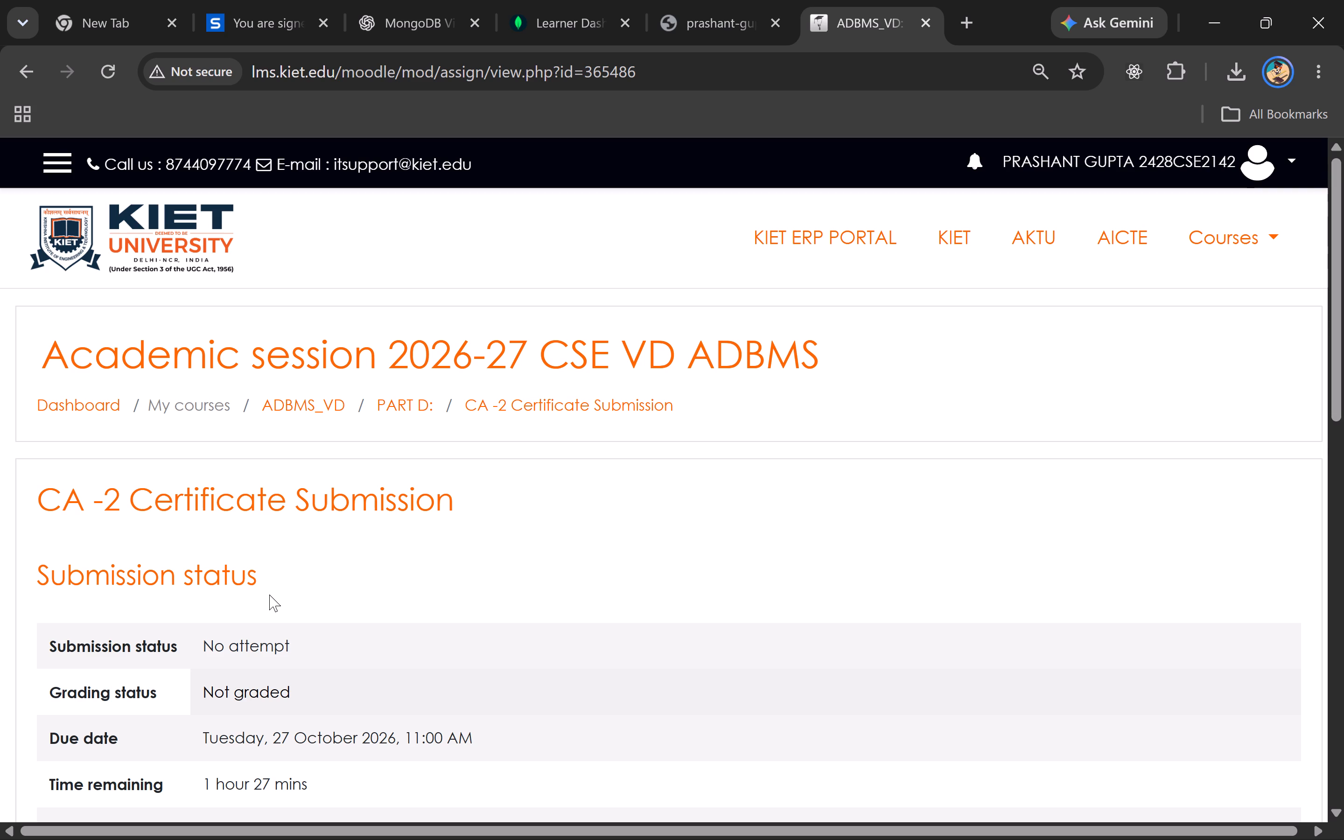
pyautogui.scroll(-1, 269, 595)
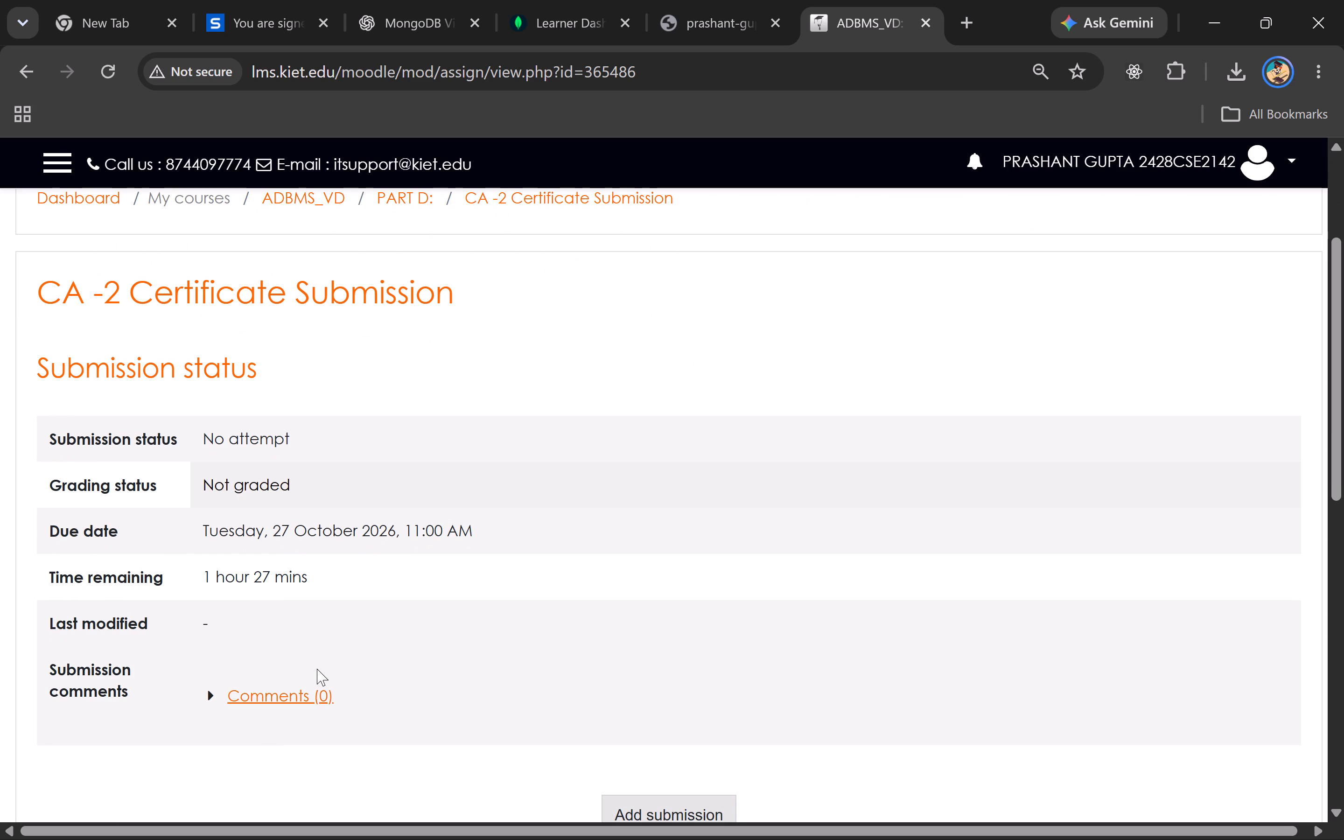
# Return to the MongoDB learner dashboard, look through the Proof of Completion list and open the MongoDB Node.js Developer Path certificate.
pyautogui.click(567, 0)
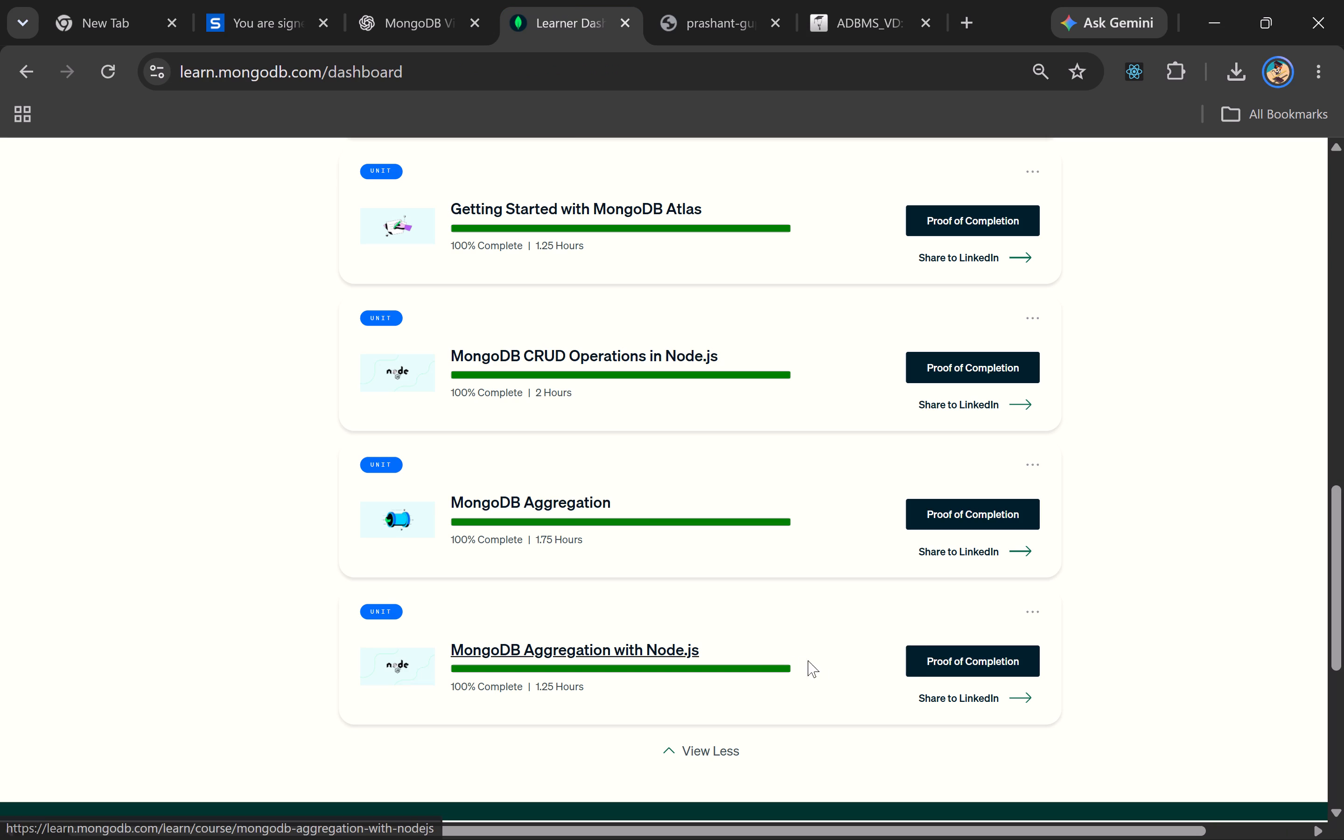
pyautogui.scroll(-1, 858, 660)
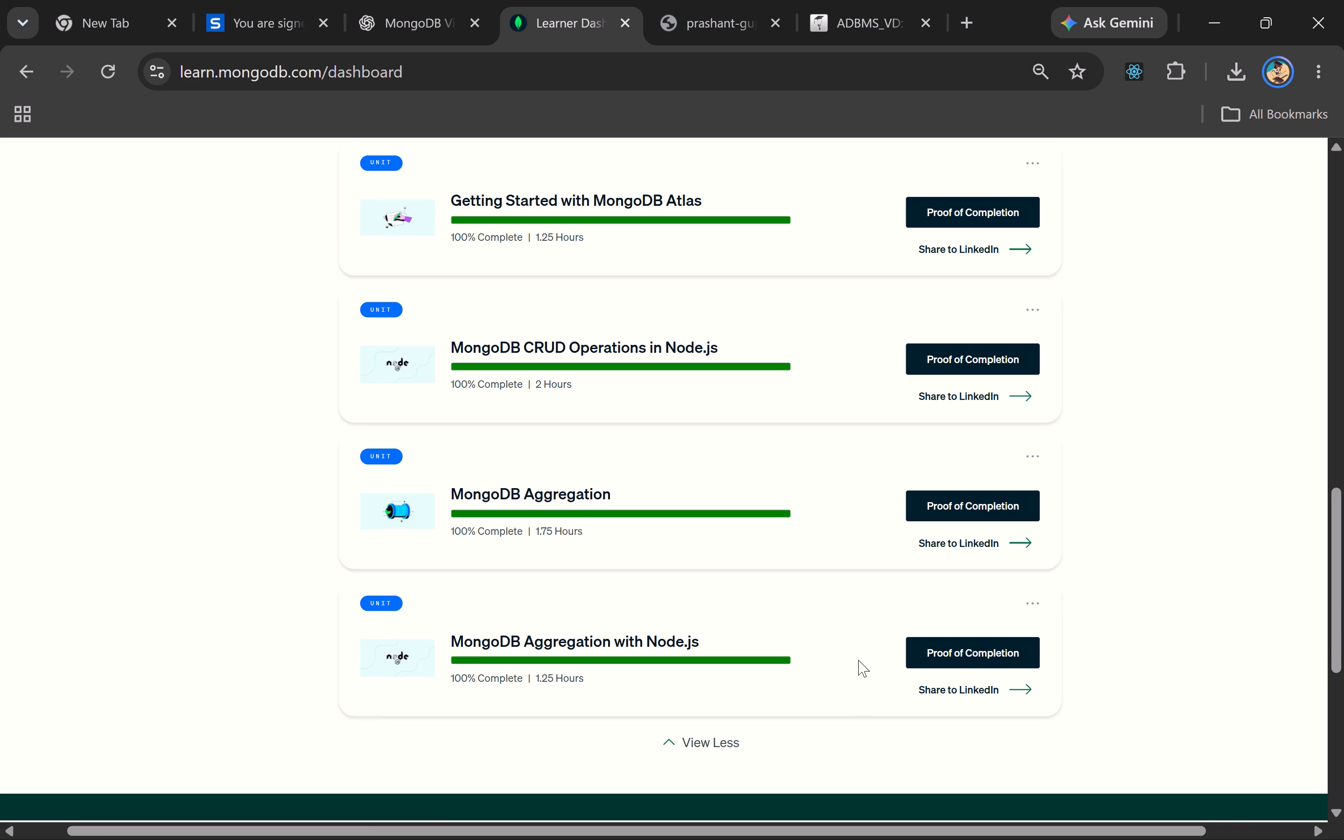
pyautogui.scroll(7, 858, 660)
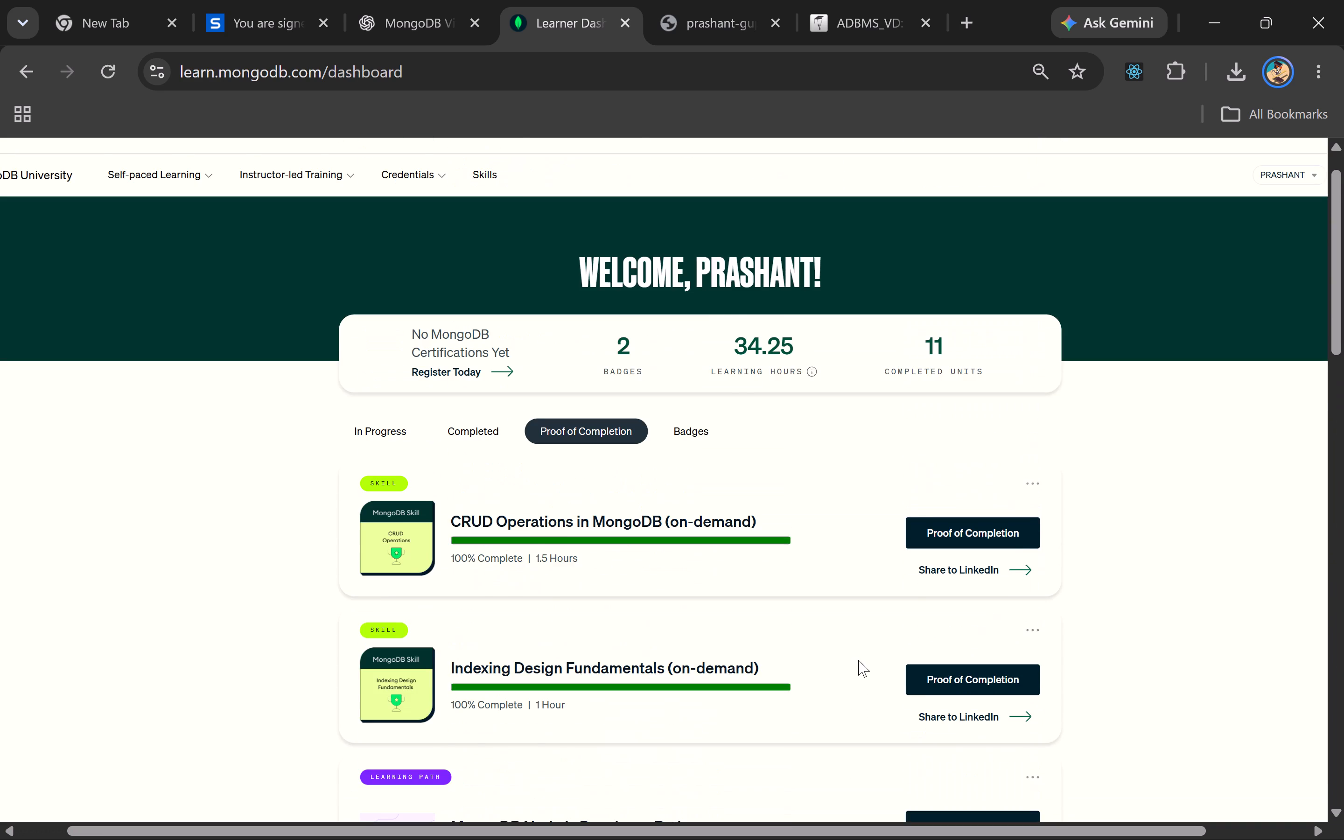
pyautogui.scroll(-5, 858, 660)
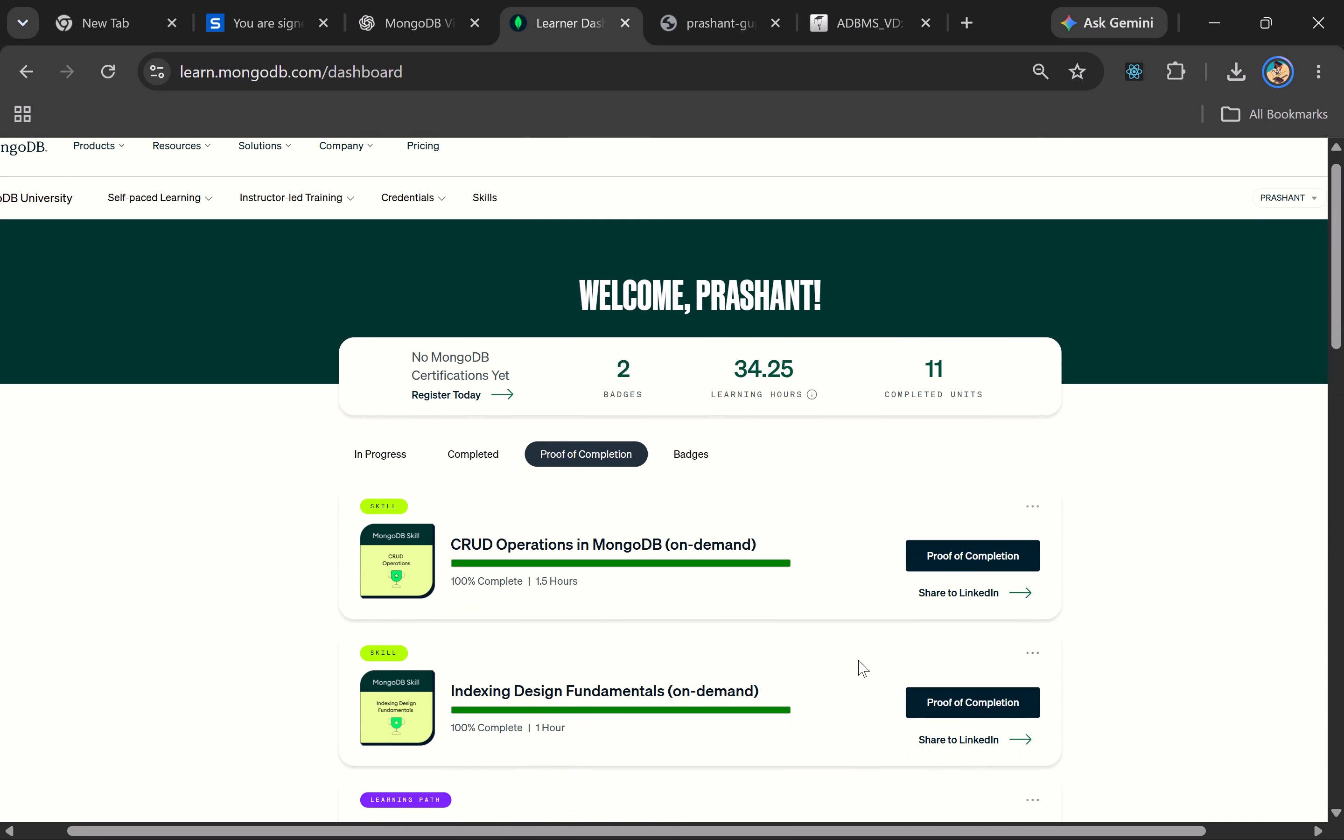
pyautogui.scroll(-5, 858, 660)
pyautogui.scroll(3, 858, 660)
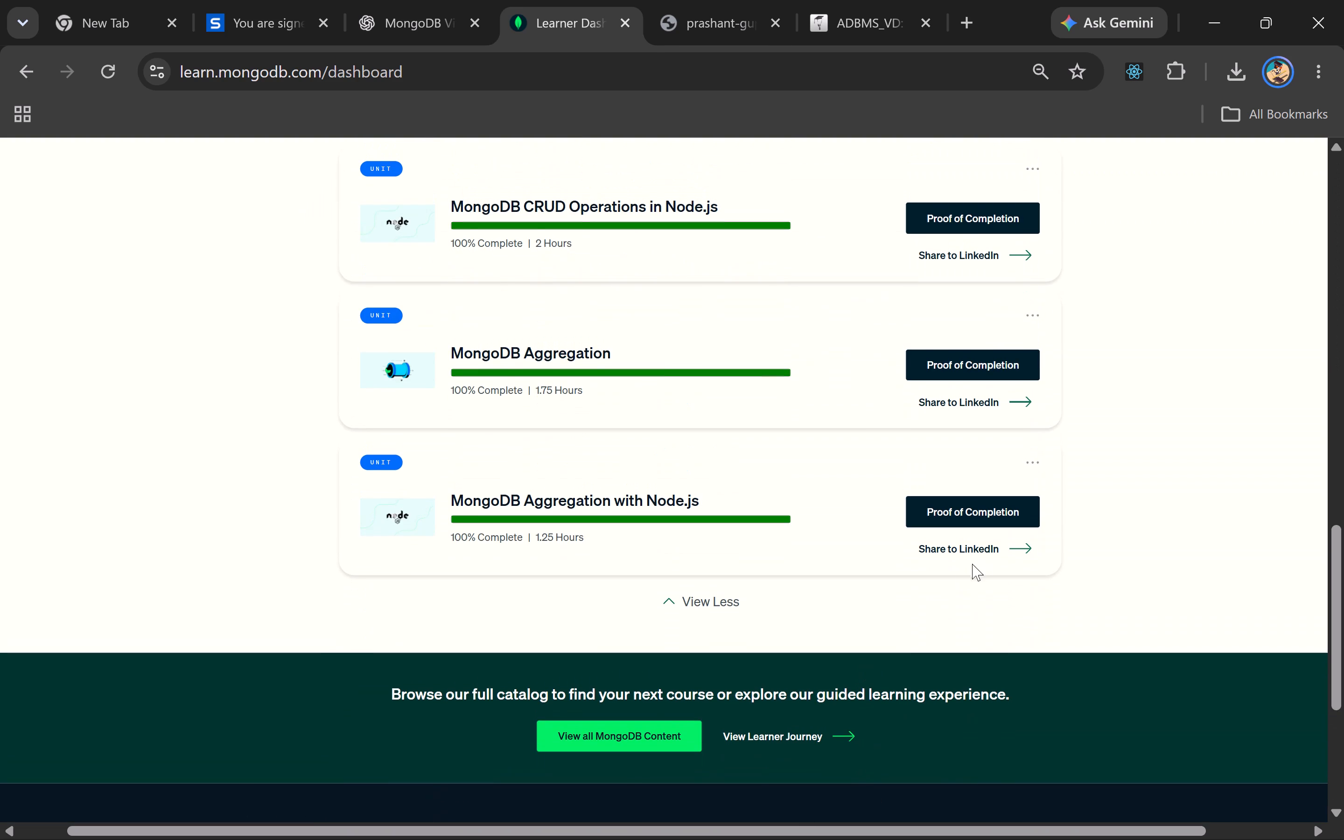
pyautogui.click(690, 606)
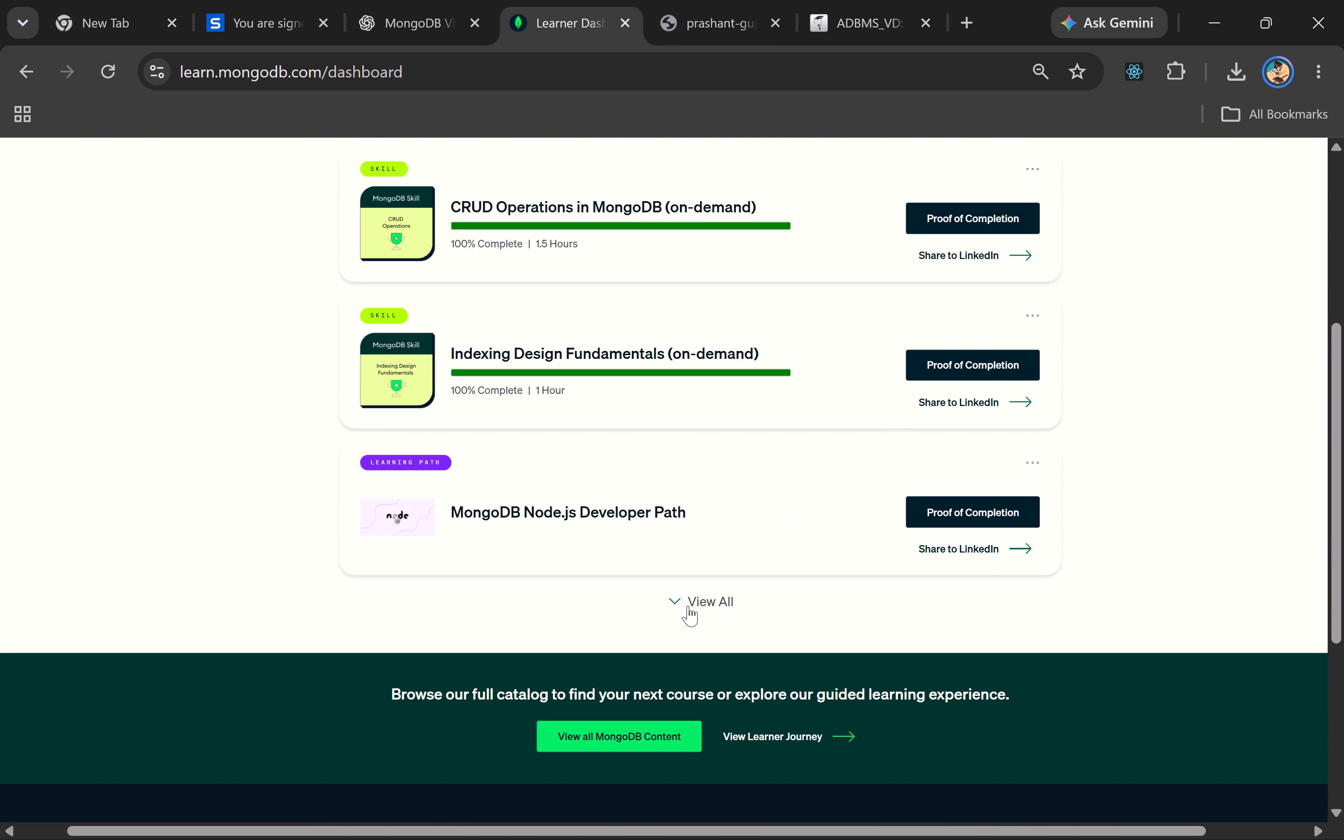
pyautogui.click(1001, 516)
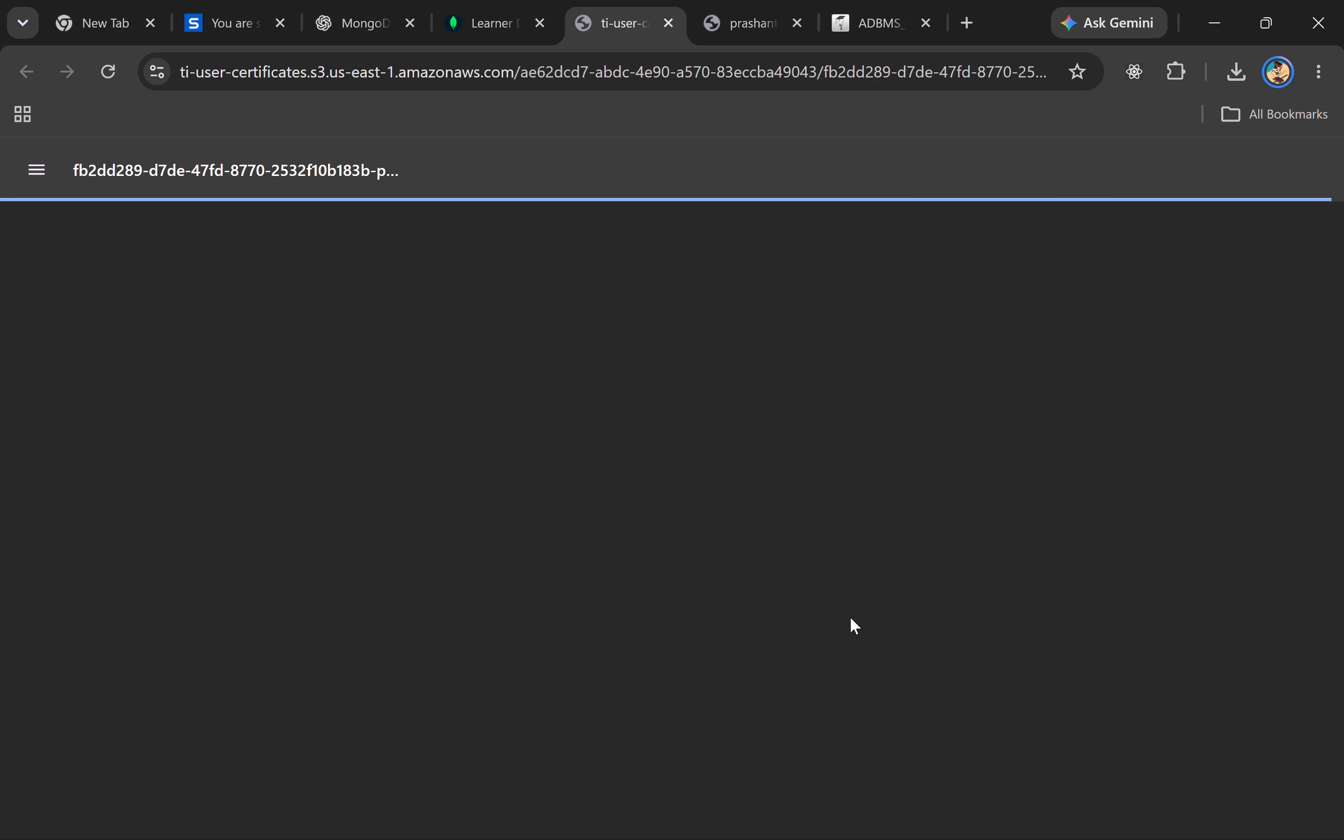
pyautogui.scroll(-4, 850, 617)
pyautogui.scroll(7, 850, 617)
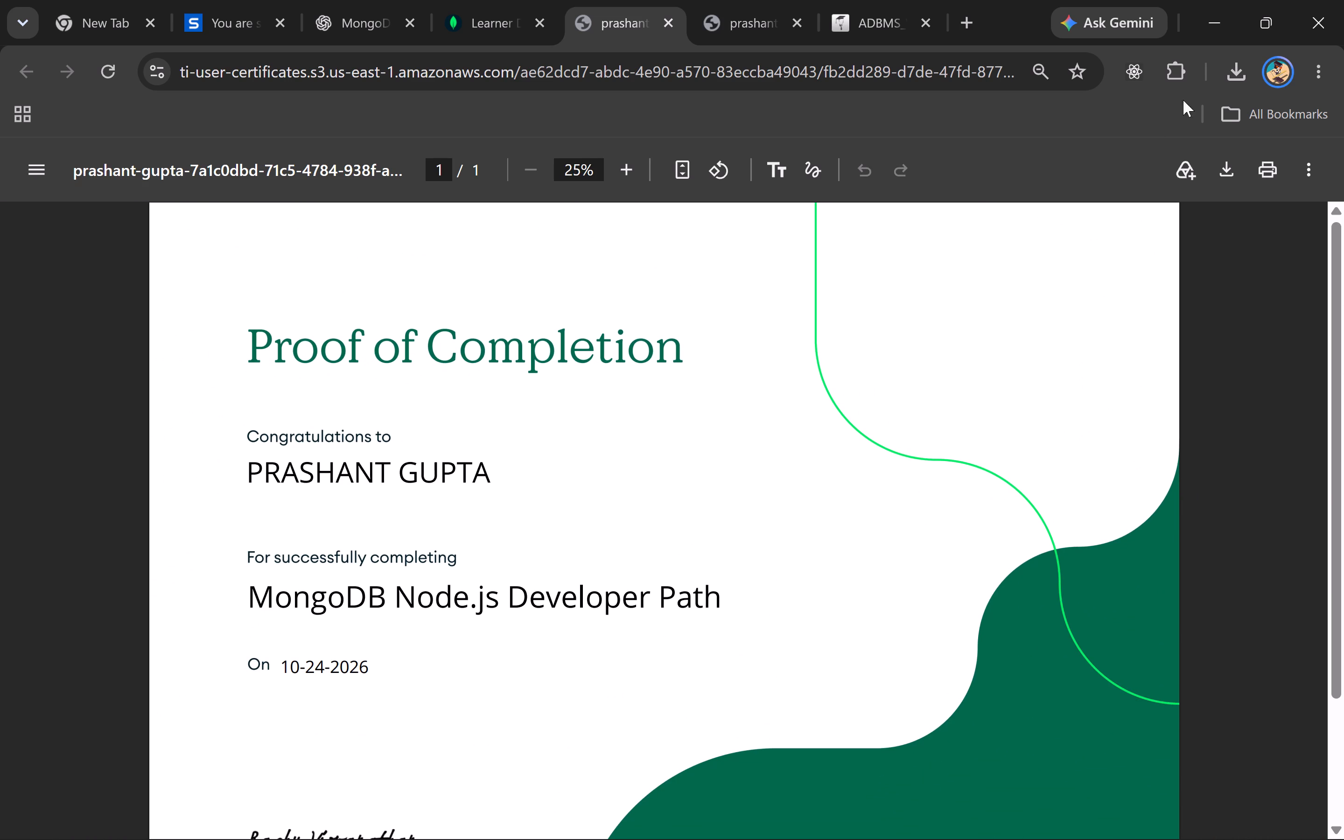
# Present the Developer Path certificate in full screen, capture a screenshot of the whole certificate, and exit the presentation.
pyautogui.click(1303, 181)
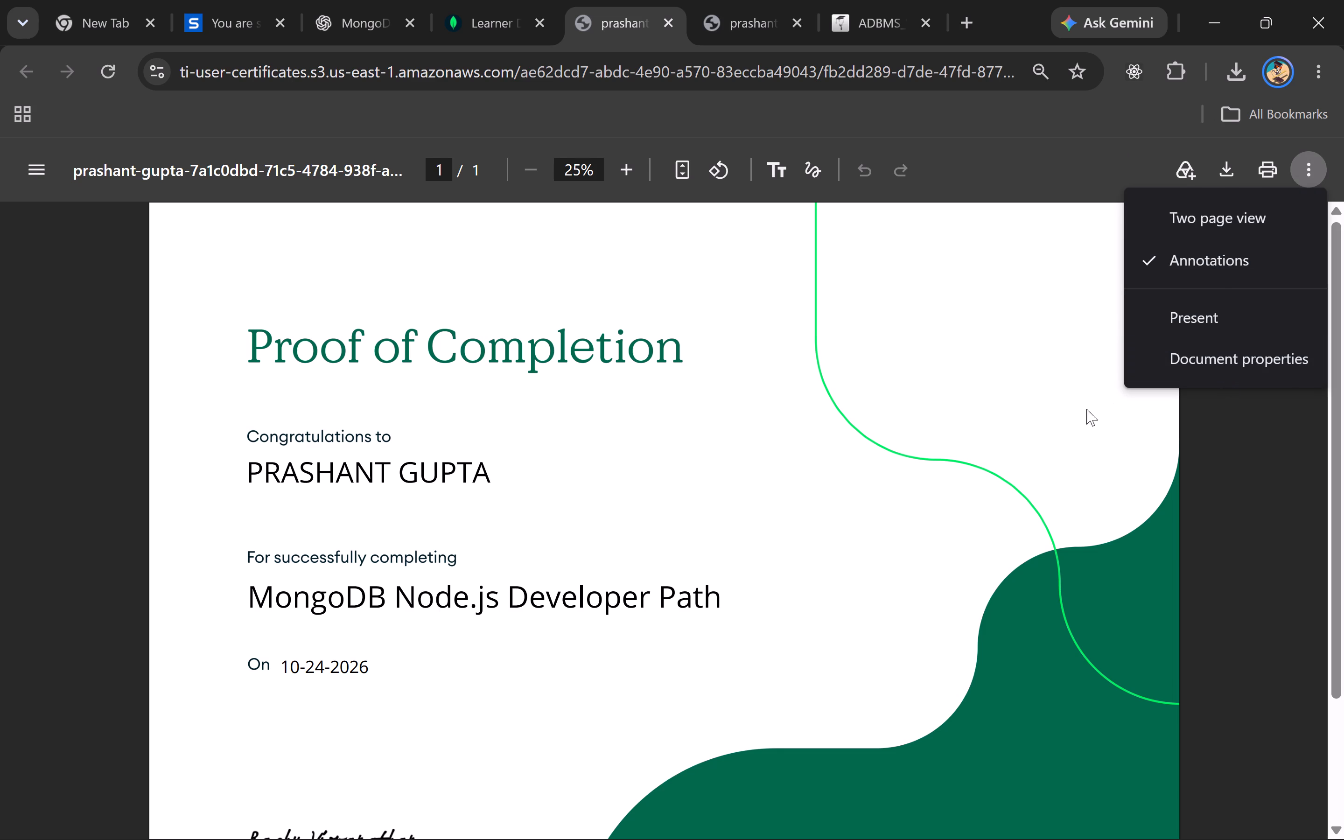
pyautogui.click(1167, 317)
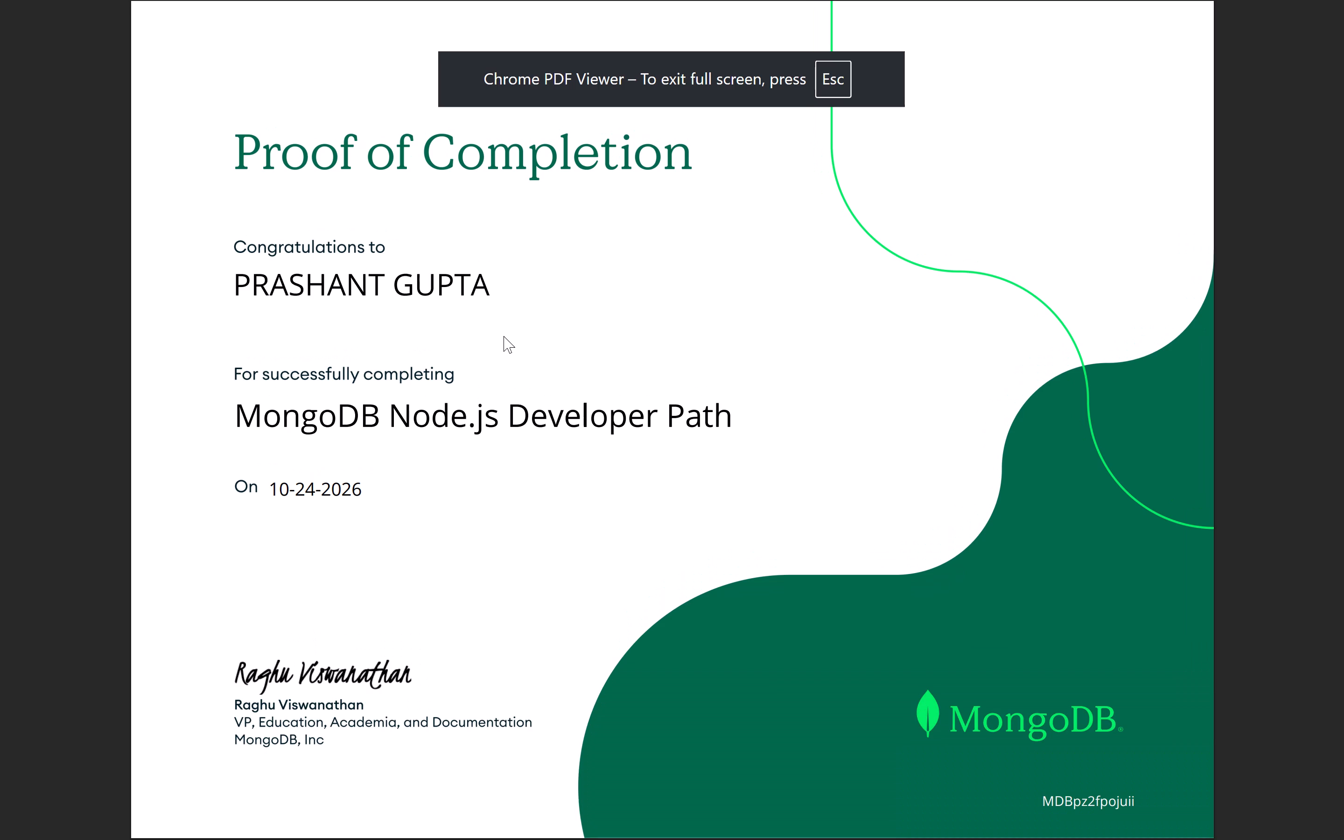
pyautogui.press('shift+super+s')
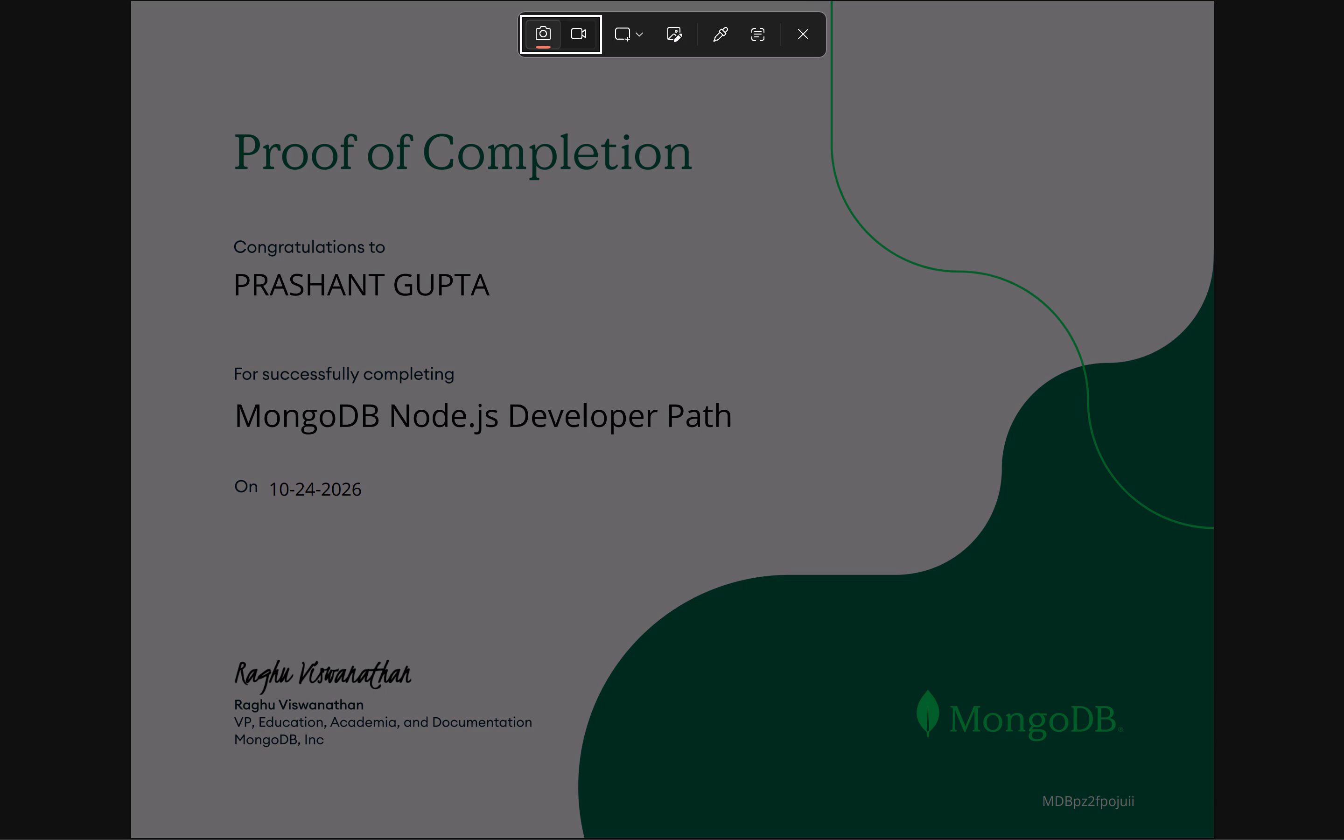
pyautogui.moveTo(132, 0); pyautogui.dragTo(1058, 637)
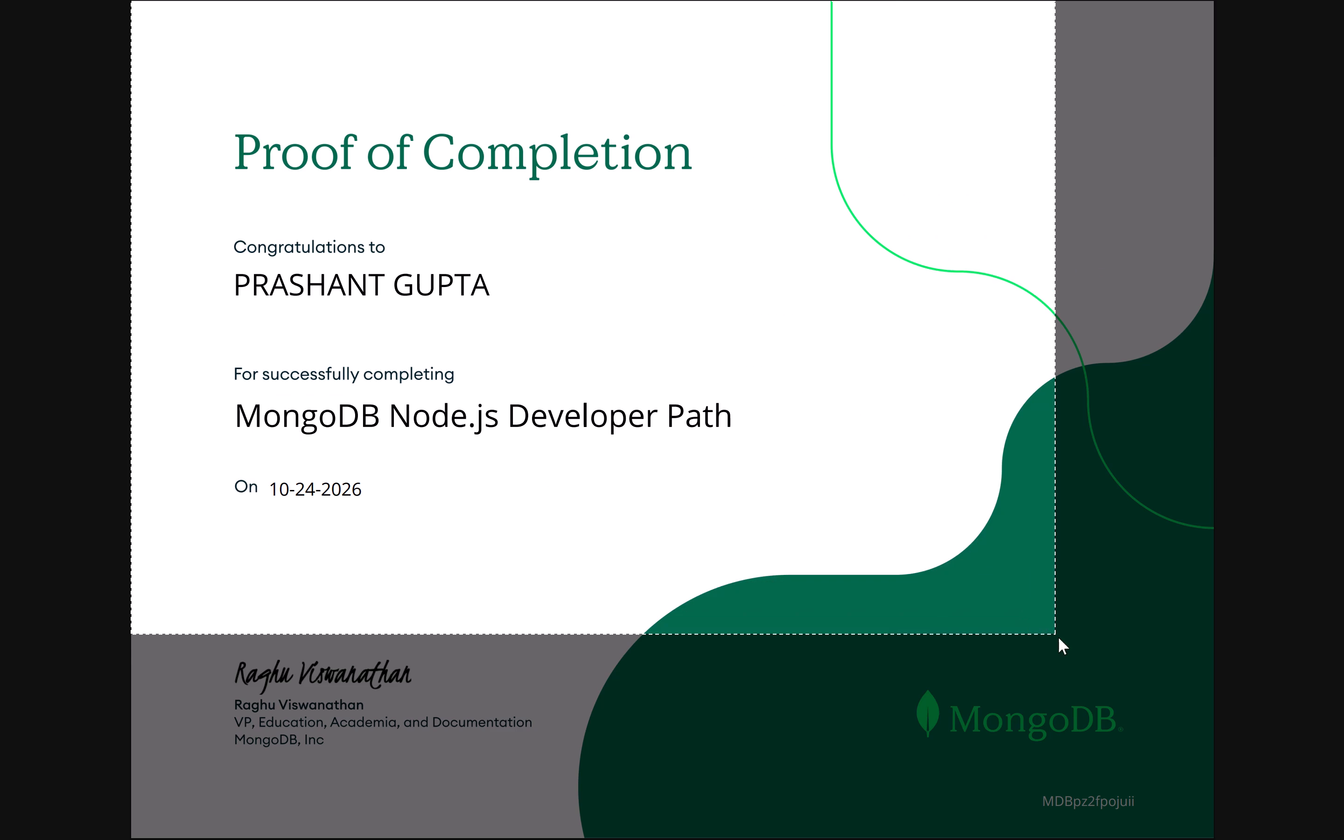
pyautogui.moveTo(1058, 637); pyautogui.dragTo(1272, 826)
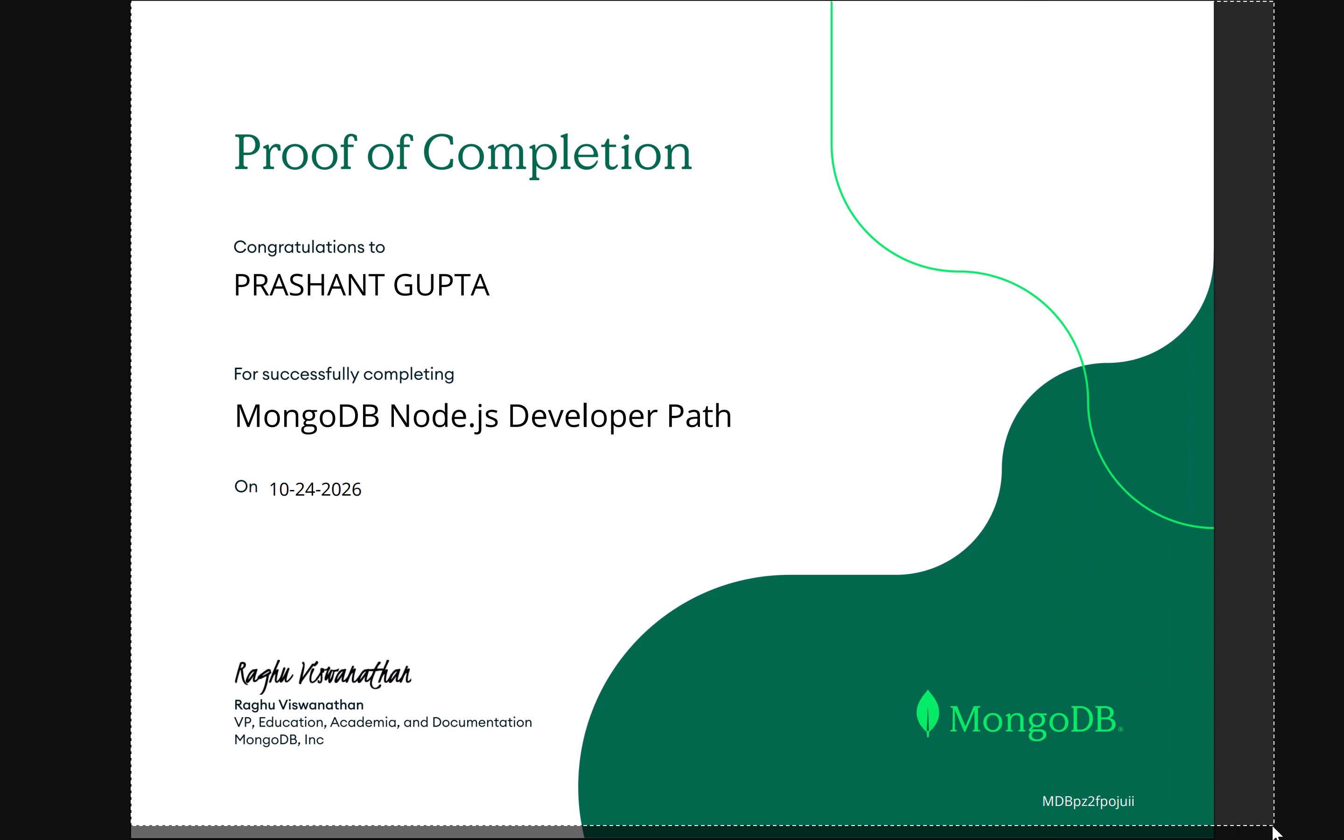
pyautogui.moveTo(1272, 826); pyautogui.dragTo(1210, 831)
pyautogui.press('Escape')
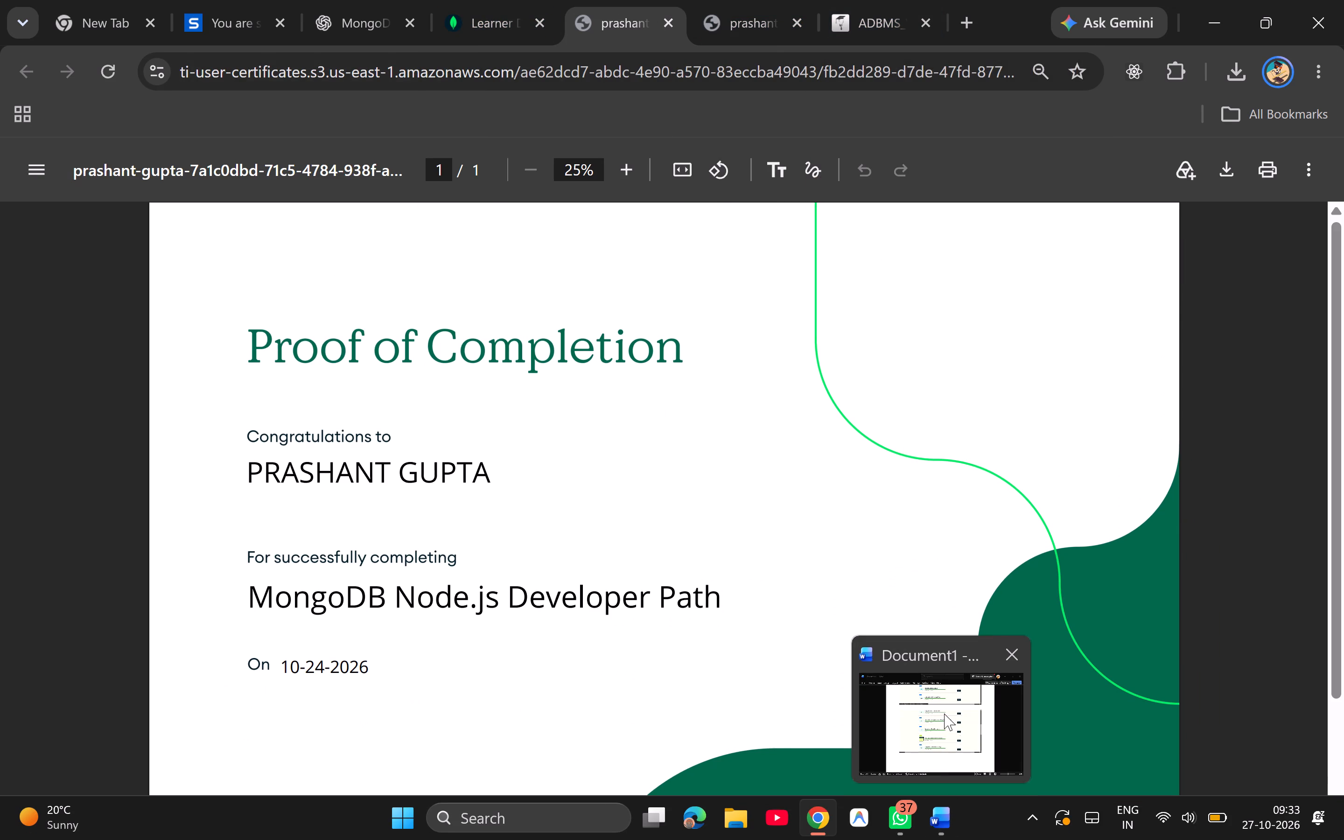
# Switch to the Word document and paste the certificate screenshot beneath the MongoDB course heading, above the first dashboard screenshot.
pyautogui.click(942, 740)
pyautogui.scroll(5, 1001, 609)
pyautogui.click(608, 369)
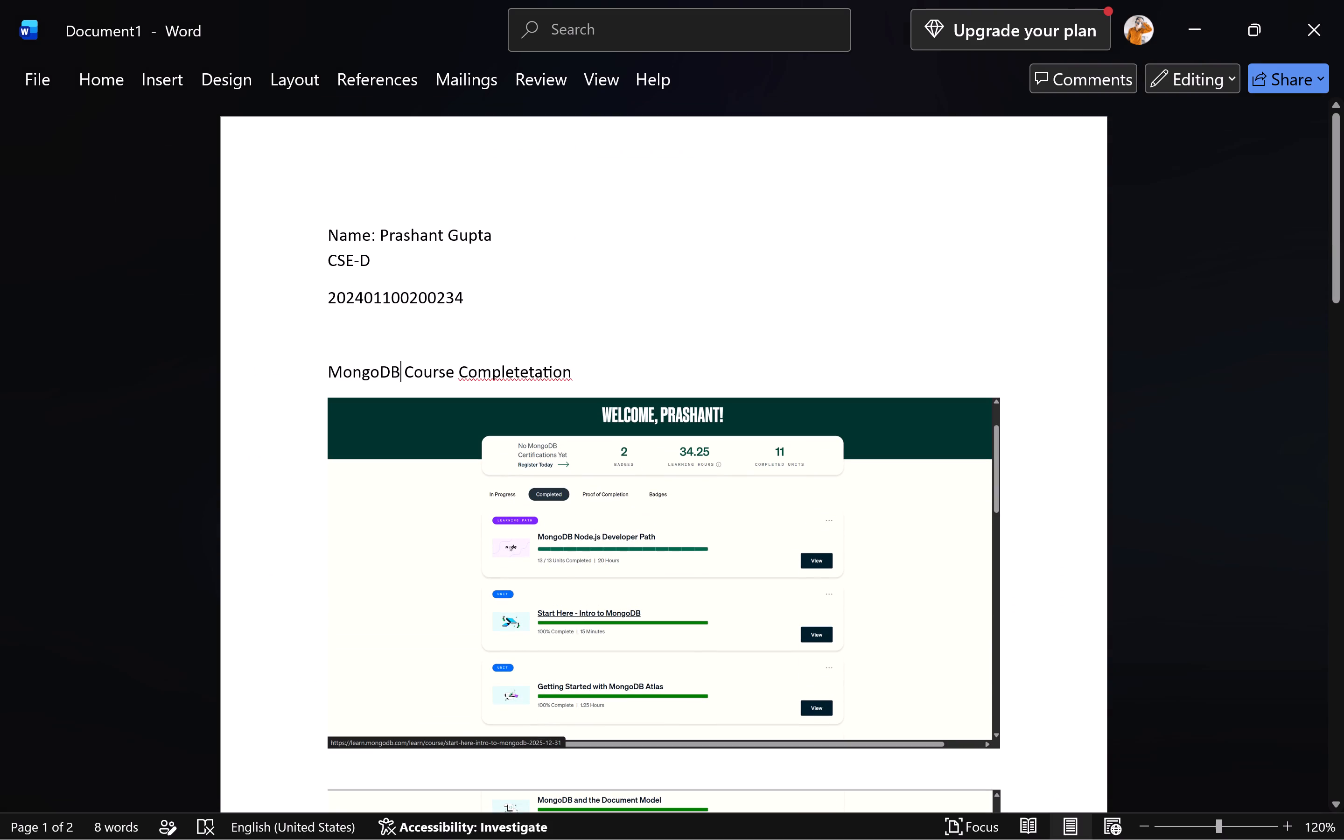
pyautogui.press('Return')
pyautogui.press('Return')
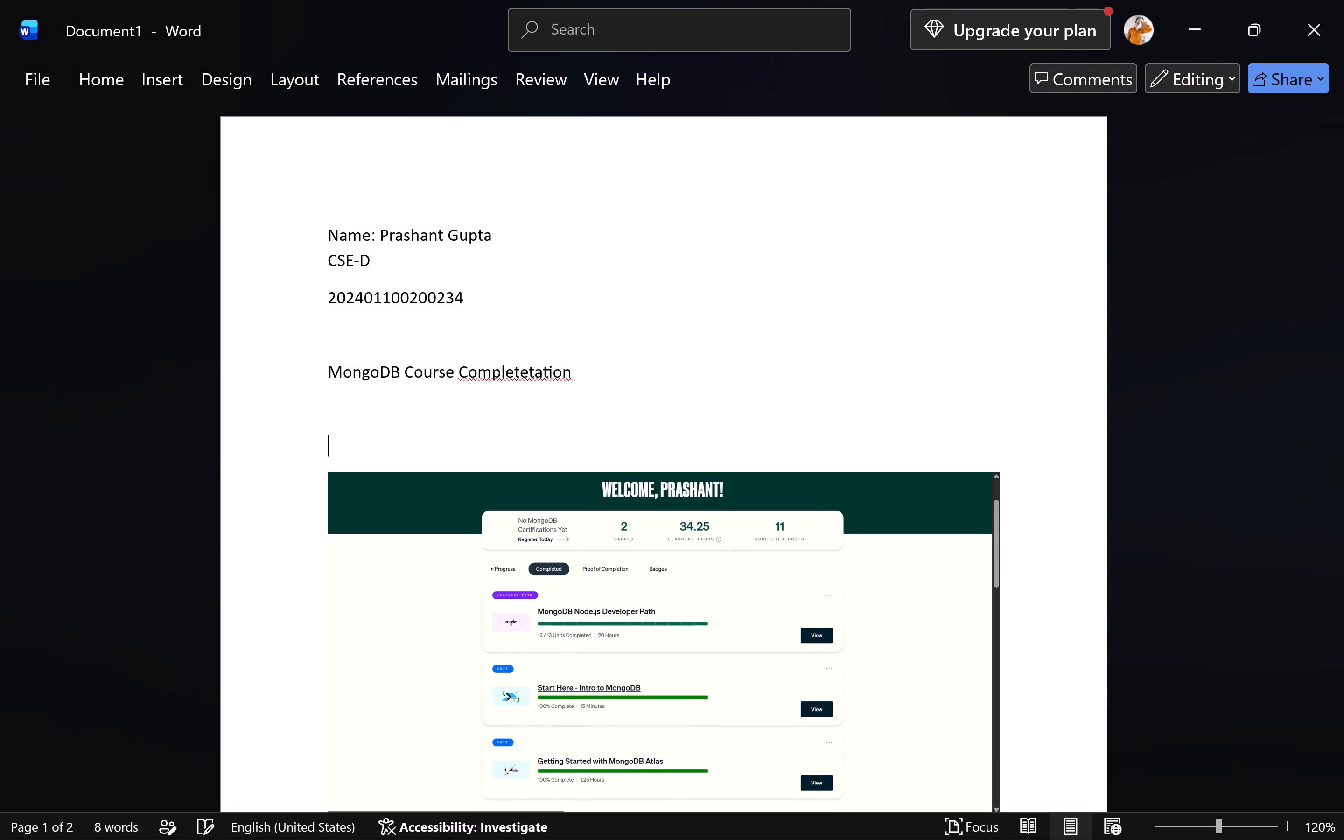
pyautogui.hotkey('ctrl', 'v')
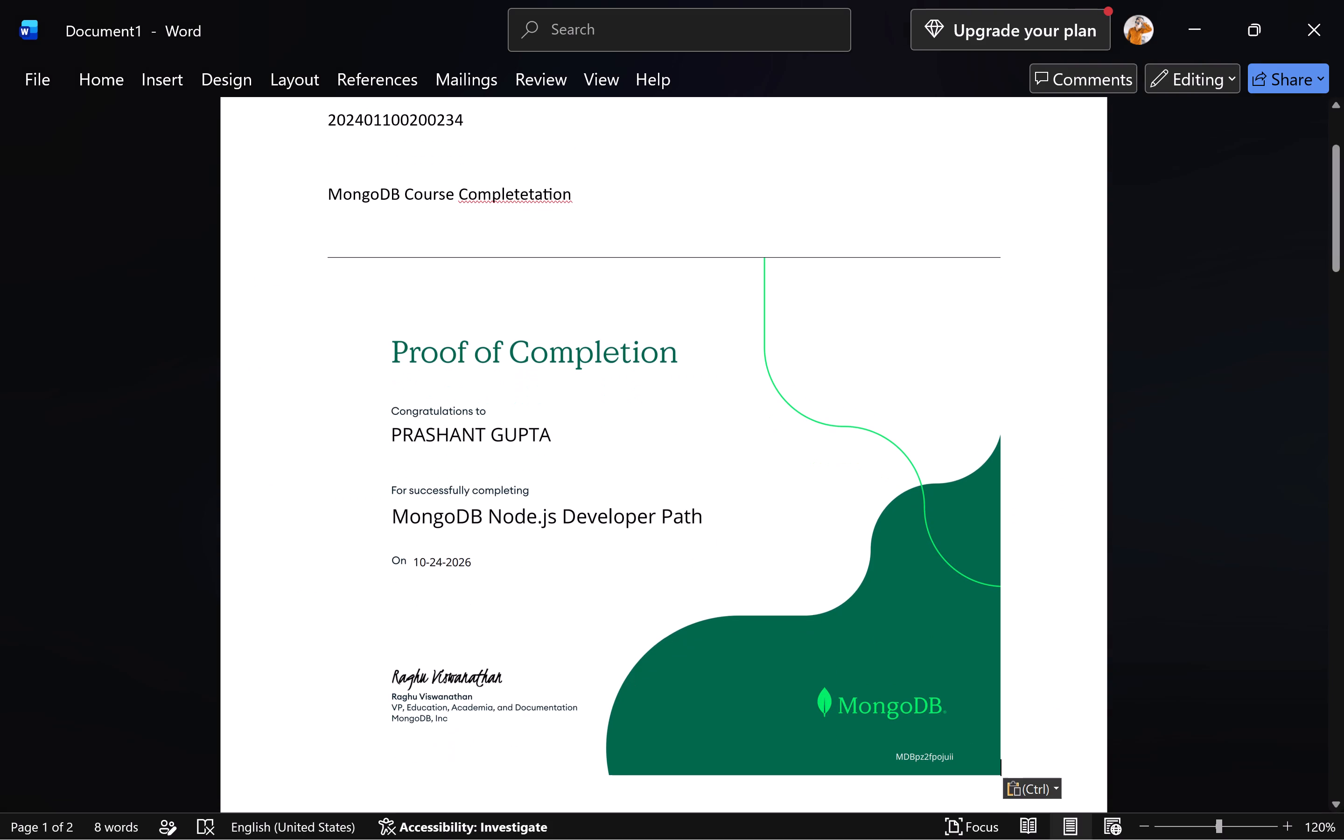
# Correct the misspelled last word of the heading so it reads "MongoDB Course Completion".
pyautogui.click(540, 196)
pyautogui.press('BackSpace')
pyautogui.press('BackSpace')
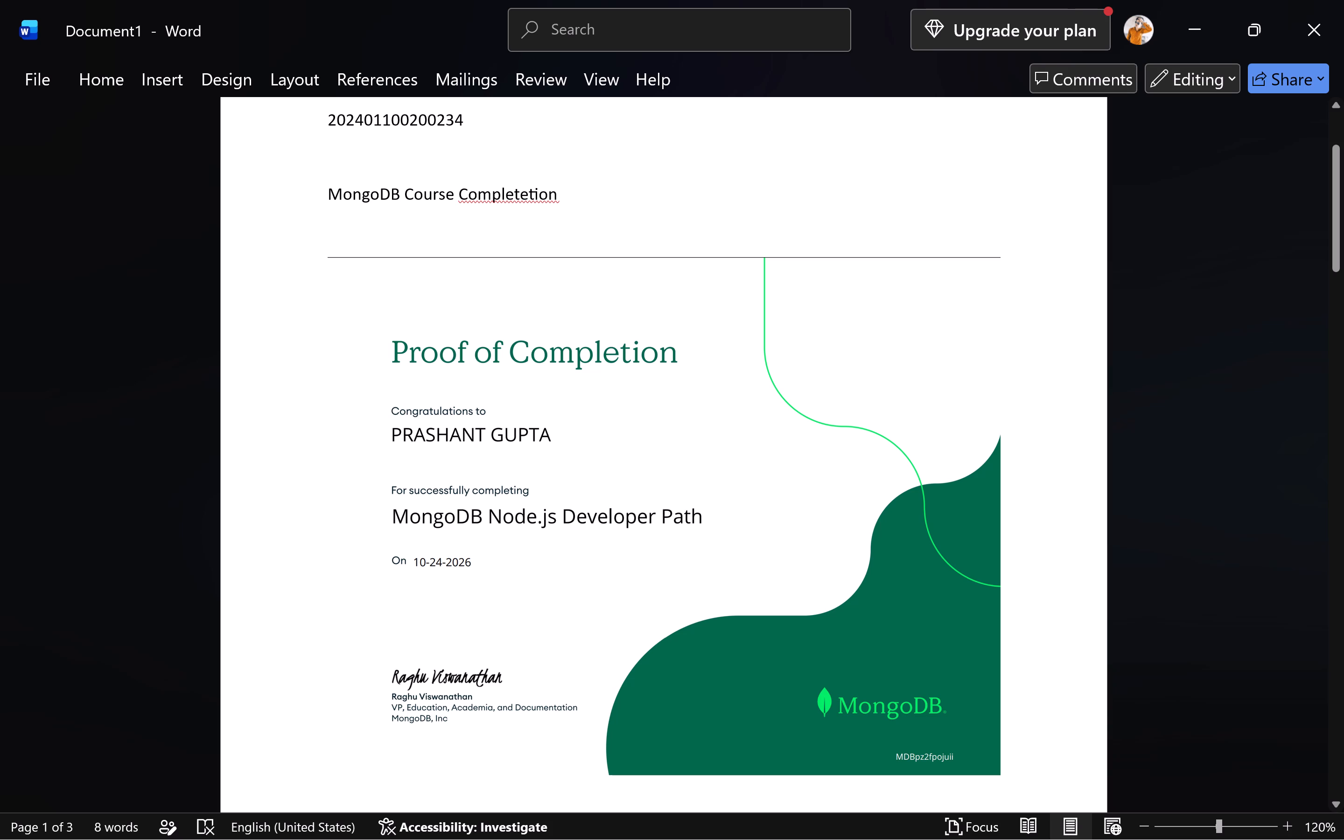
pyautogui.press('BackSpace')
pyautogui.press('BackSpace')
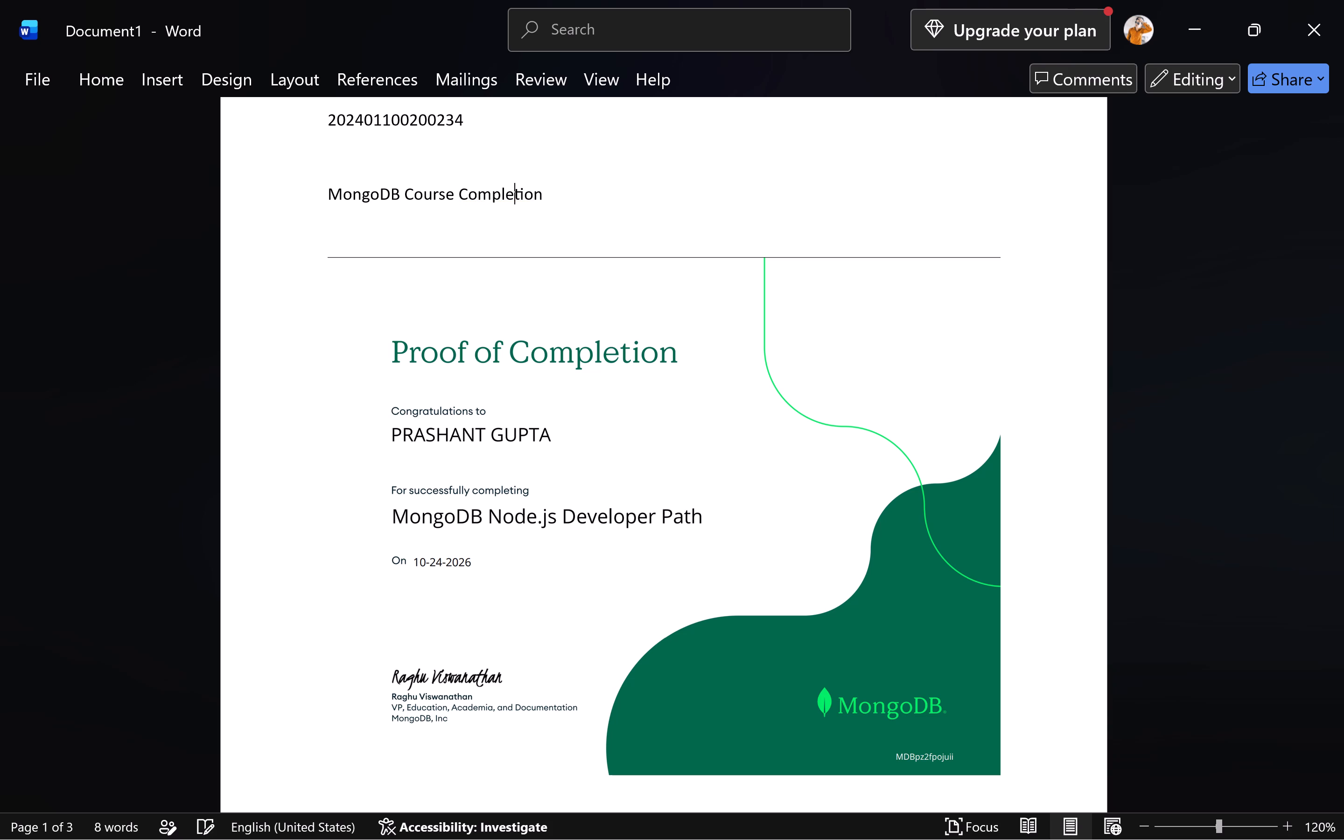
# Review the whole document from the certificate through the last dashboard screenshot and back to the first page.
pyautogui.scroll(-1, 682, 405)
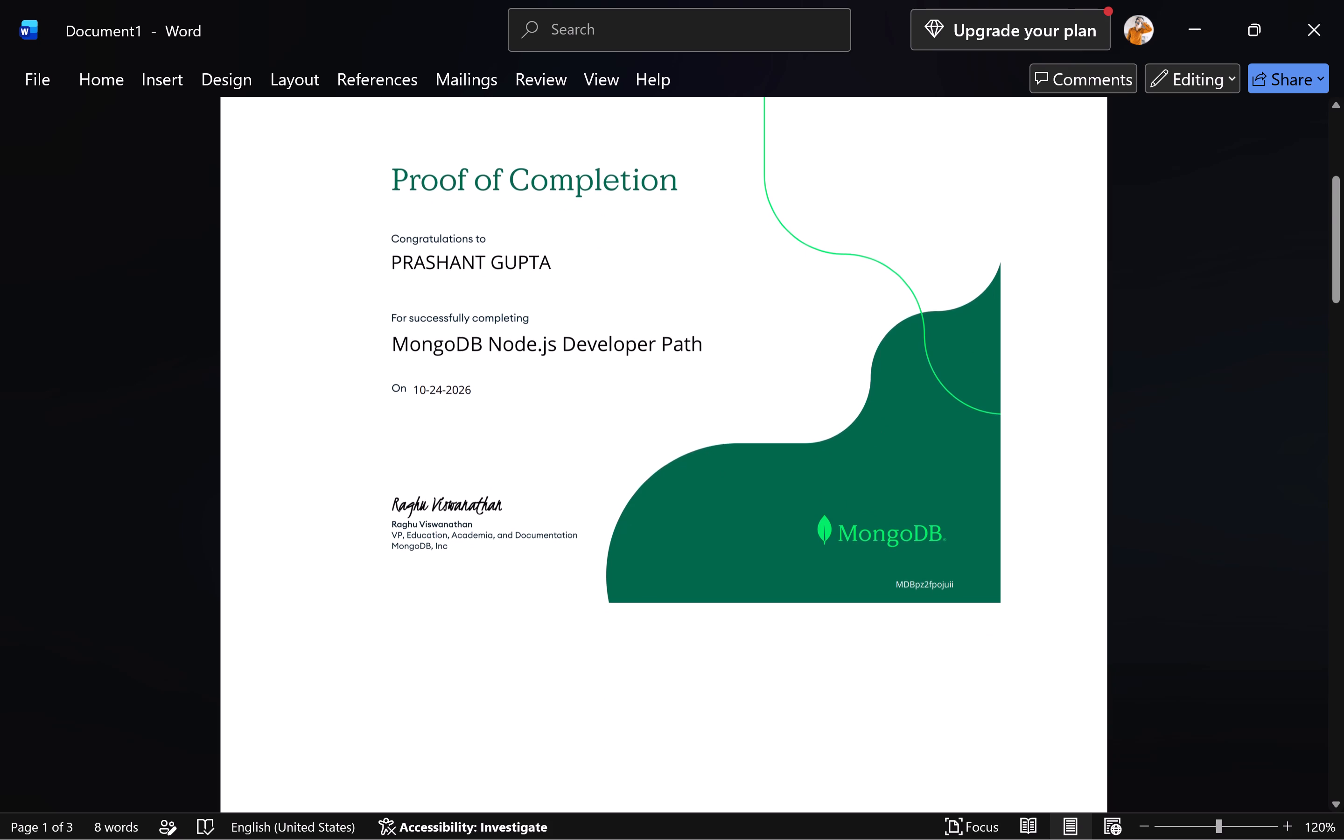
pyautogui.scroll(-4, 682, 405)
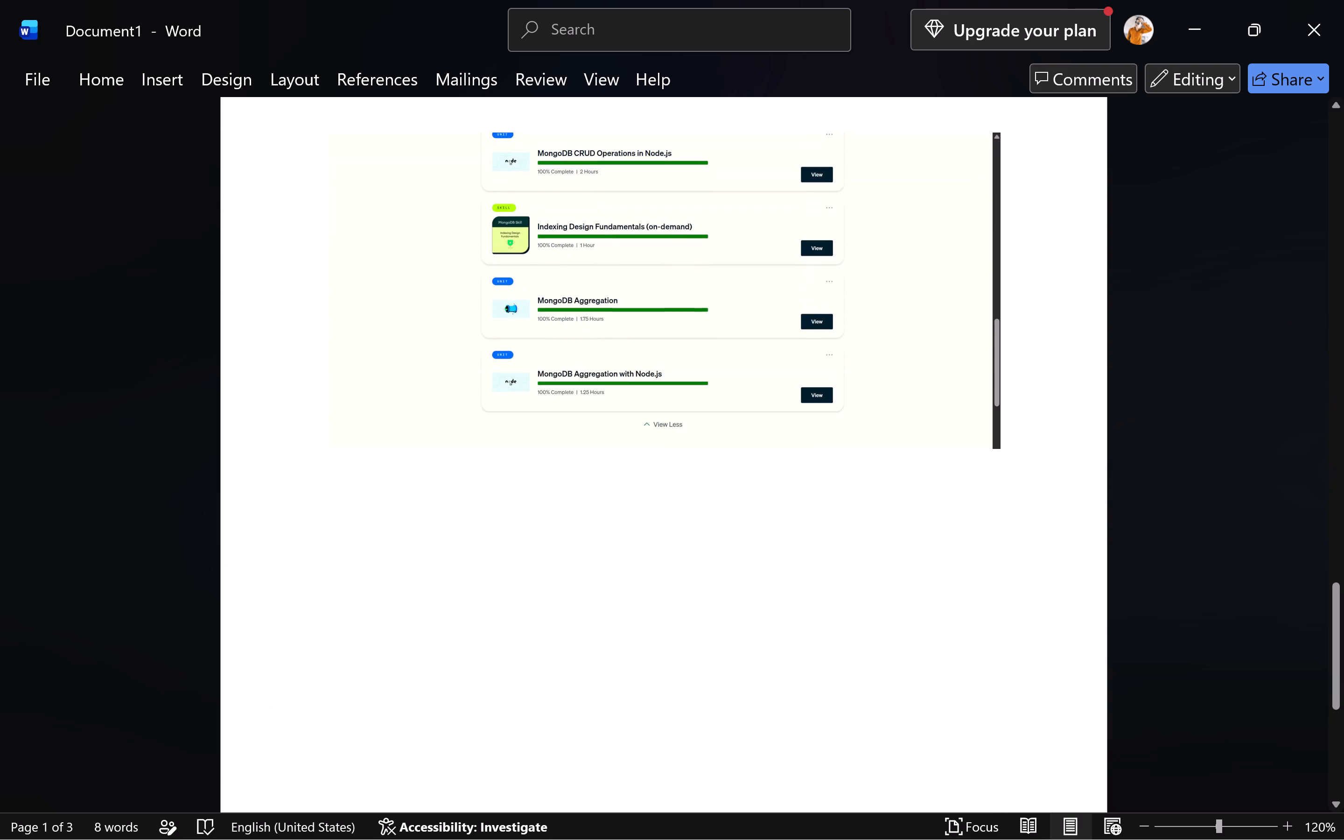
pyautogui.scroll(4, 682, 405)
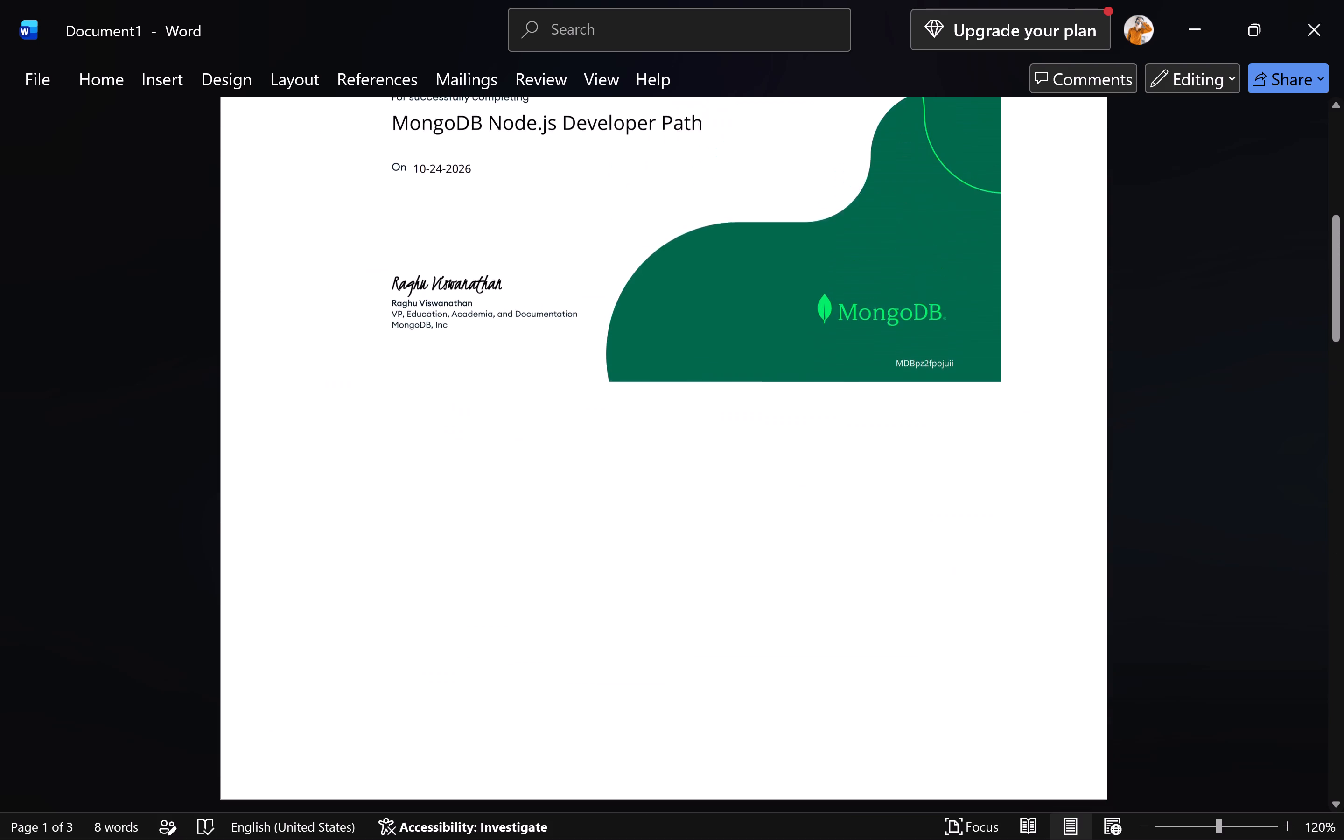
pyautogui.scroll(6, 682, 405)
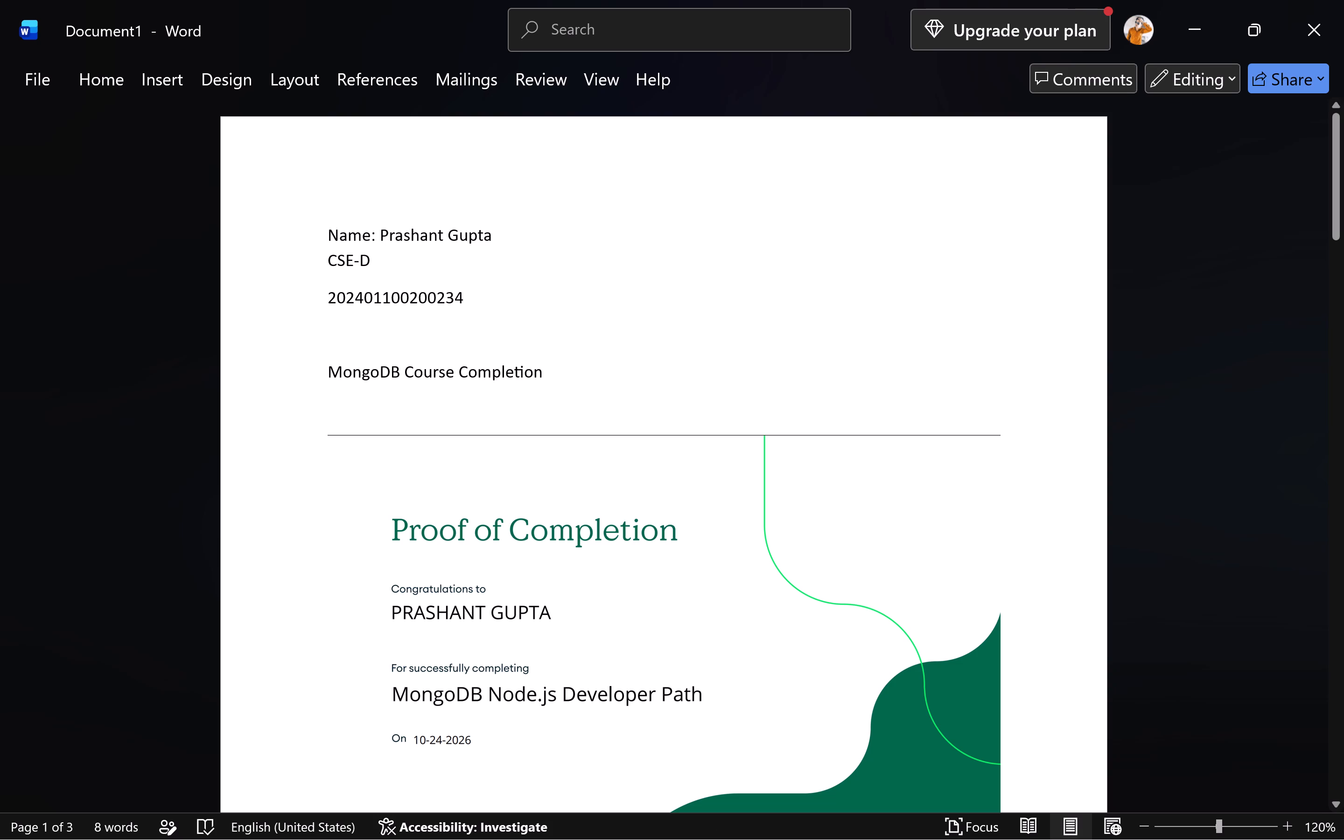
# Save the document to the Downloads folder on this PC under the name MongoDb_.
pyautogui.hotkey('ctrl', 's')
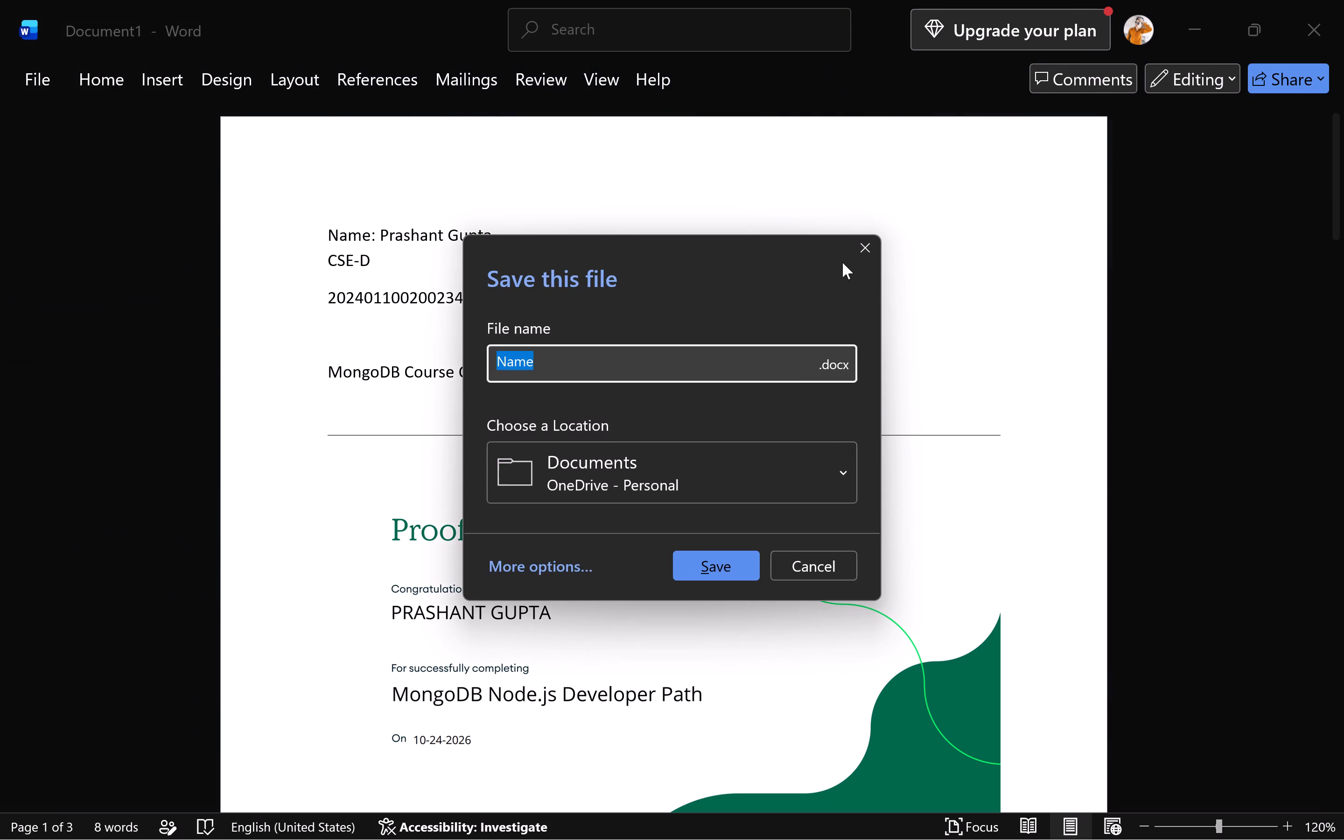
pyautogui.click(812, 479)
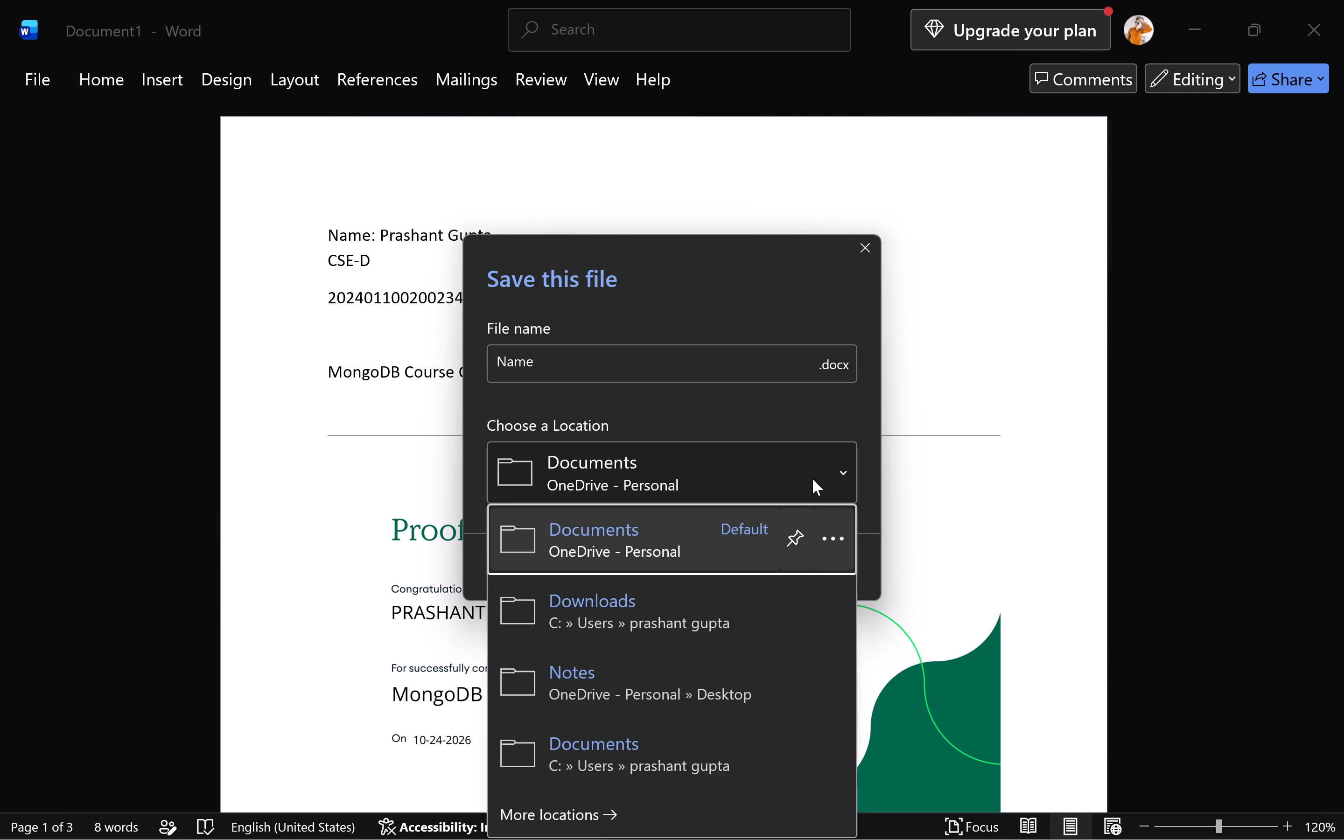
pyautogui.click(709, 606)
pyautogui.click(558, 356)
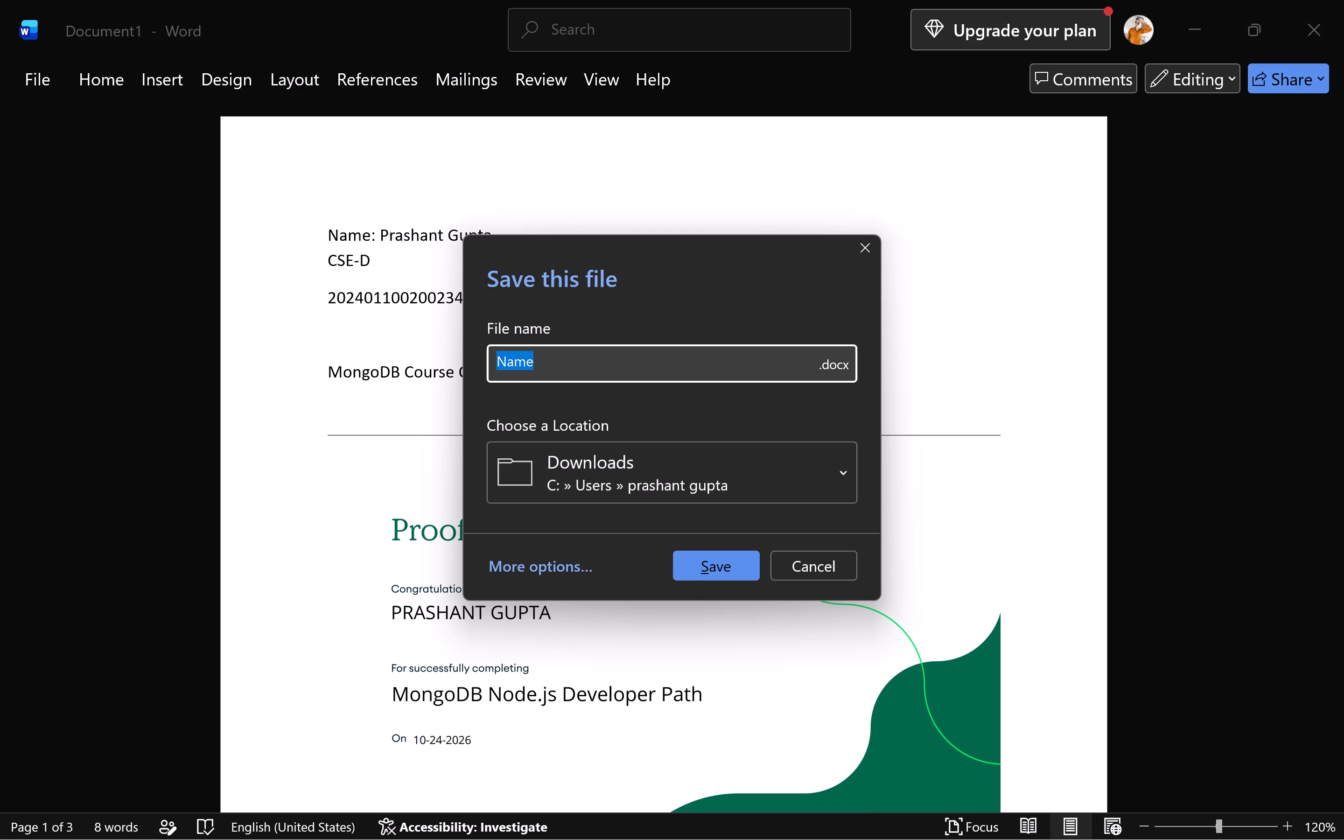
pyautogui.press('BackSpace')
pyautogui.write('Mongo')
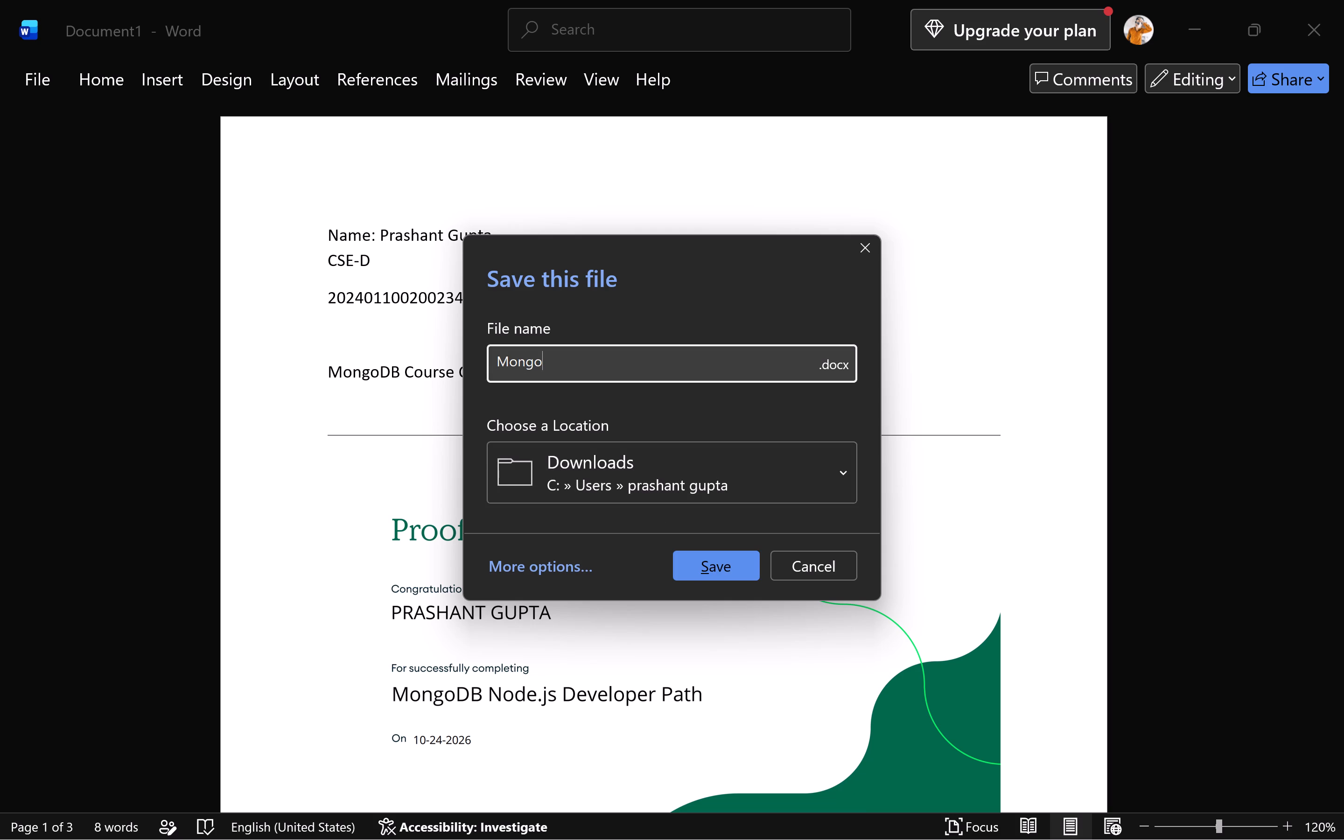
pyautogui.write('Db')
pyautogui.hotkey('shift', '_')
pyautogui.click(716, 559)
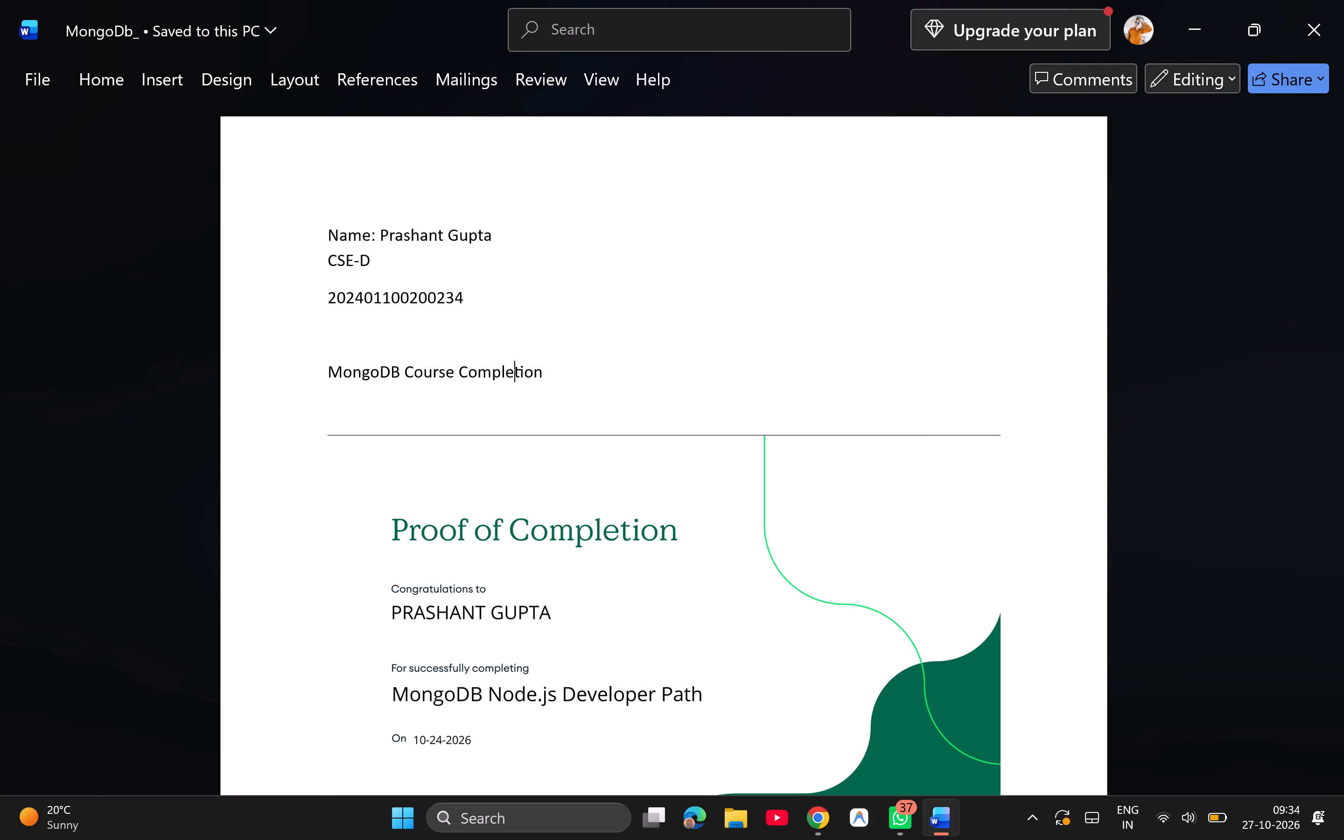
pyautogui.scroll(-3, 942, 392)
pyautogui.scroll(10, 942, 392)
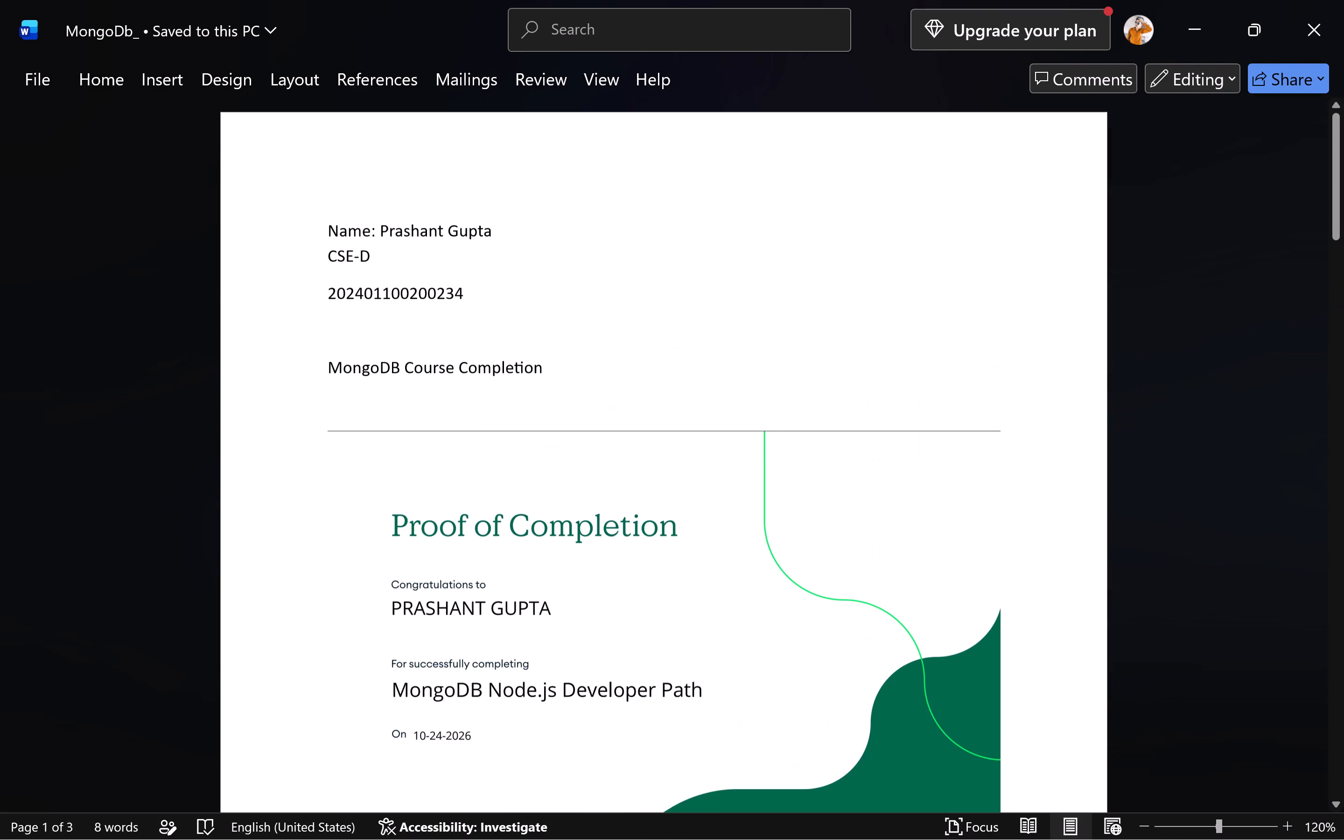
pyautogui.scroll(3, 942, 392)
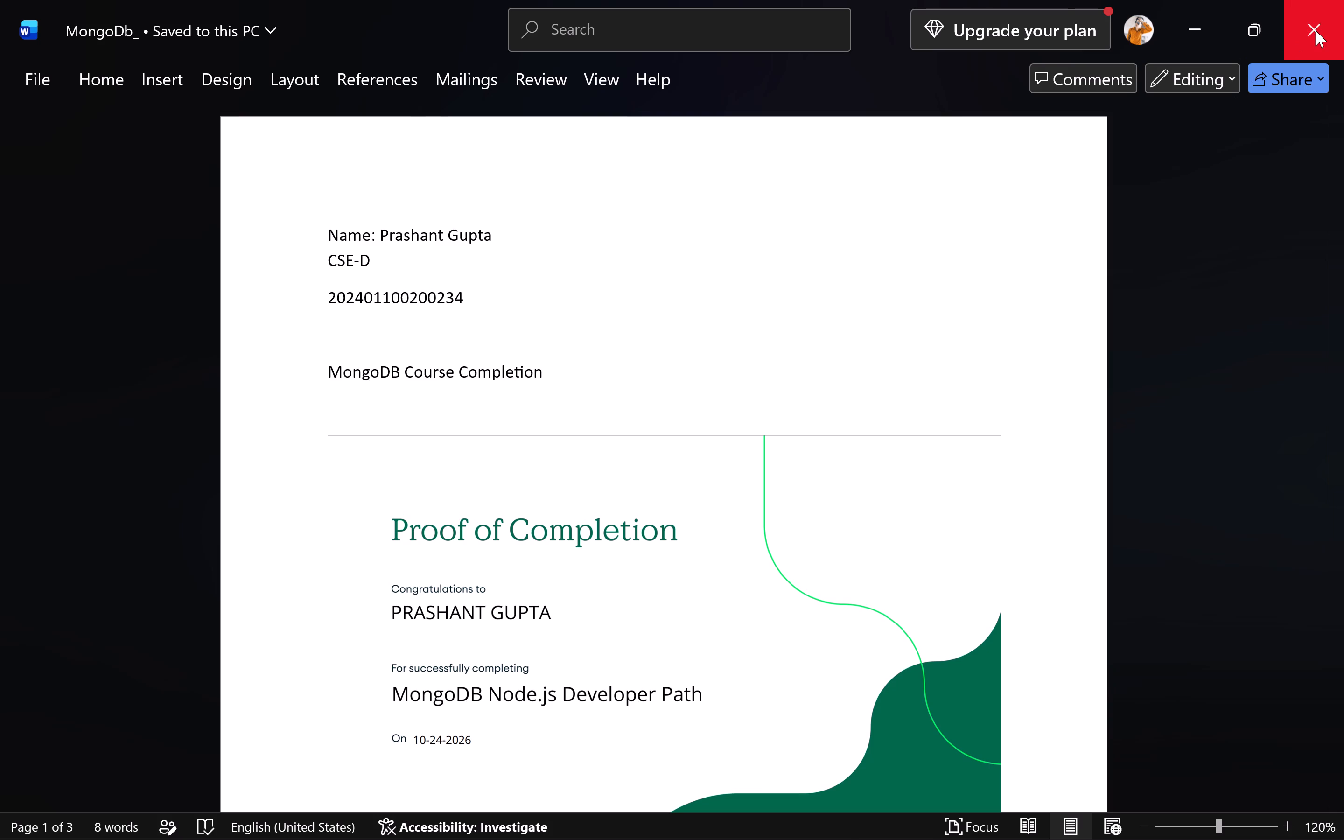
# Switch to Chrome, search the web for "word to pdf" in a new tab, and open iLovePDF's Word to PDF converter.
pyautogui.click(830, 816)
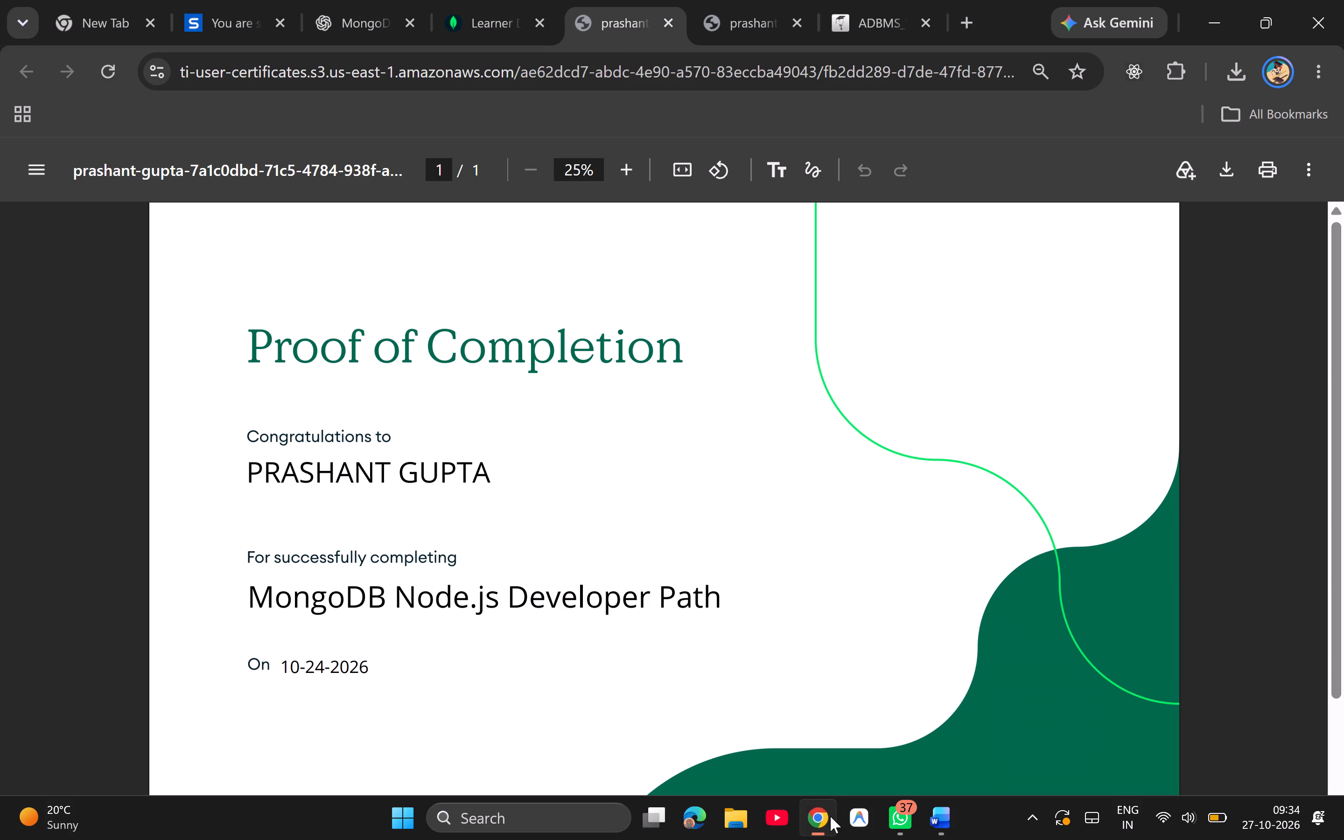
pyautogui.click(973, 15)
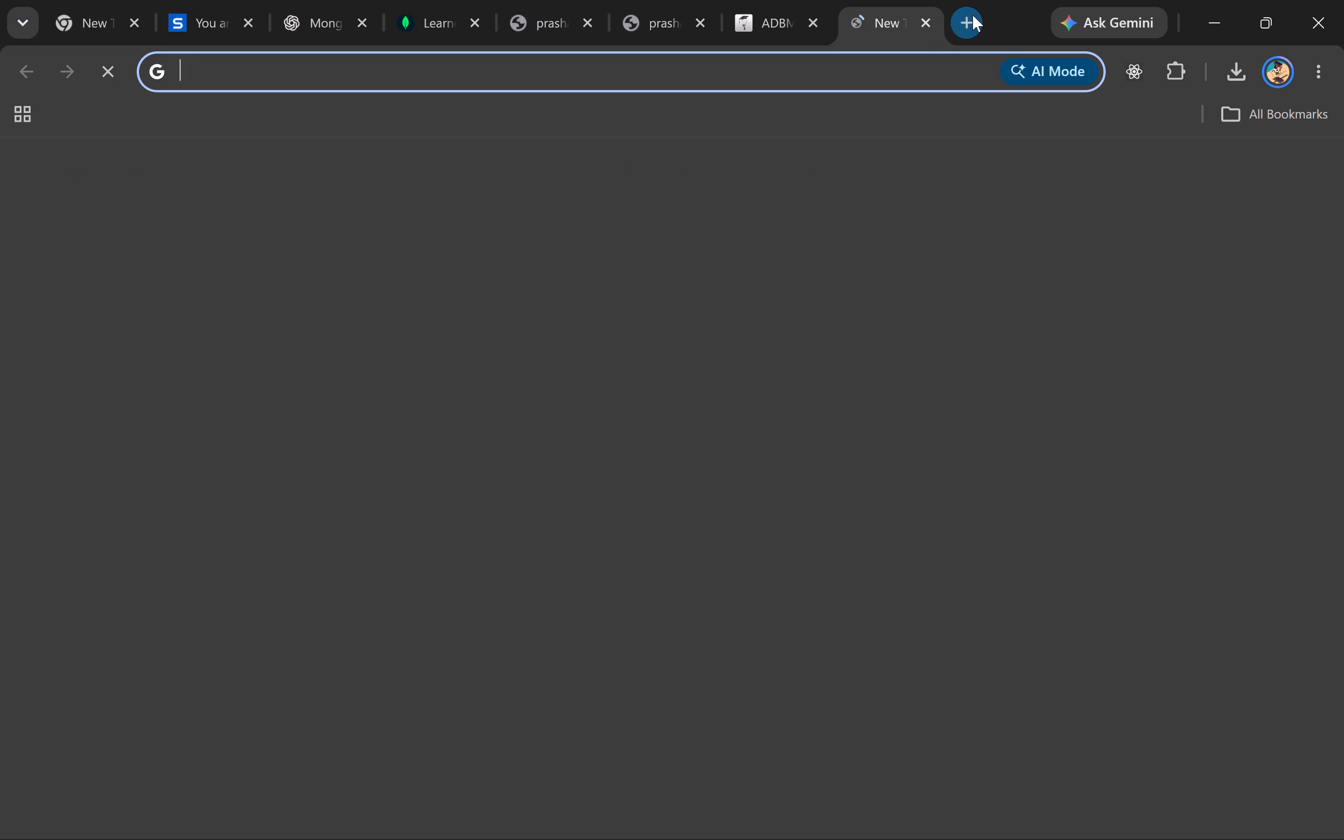
pyautogui.write('wo')
pyautogui.press('Return')
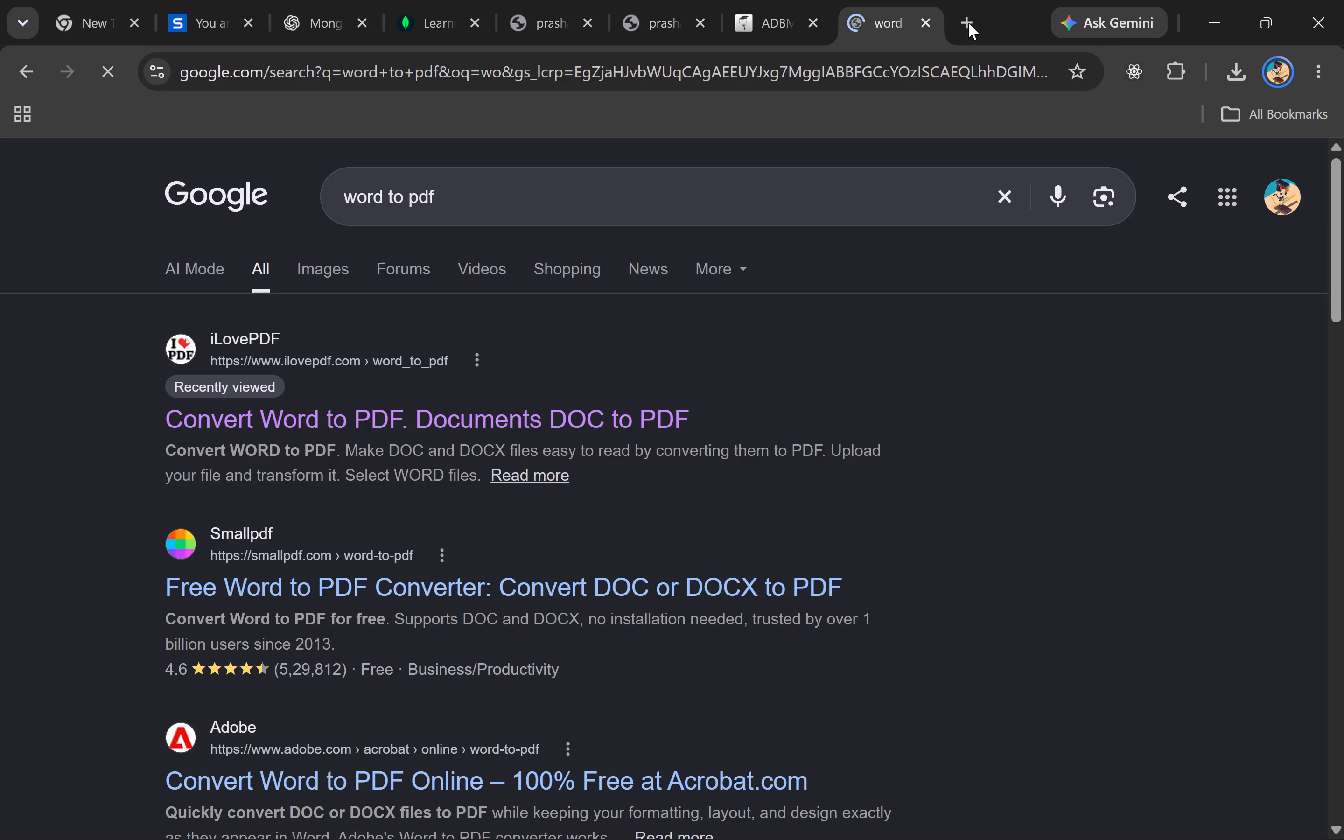
pyautogui.click(409, 414)
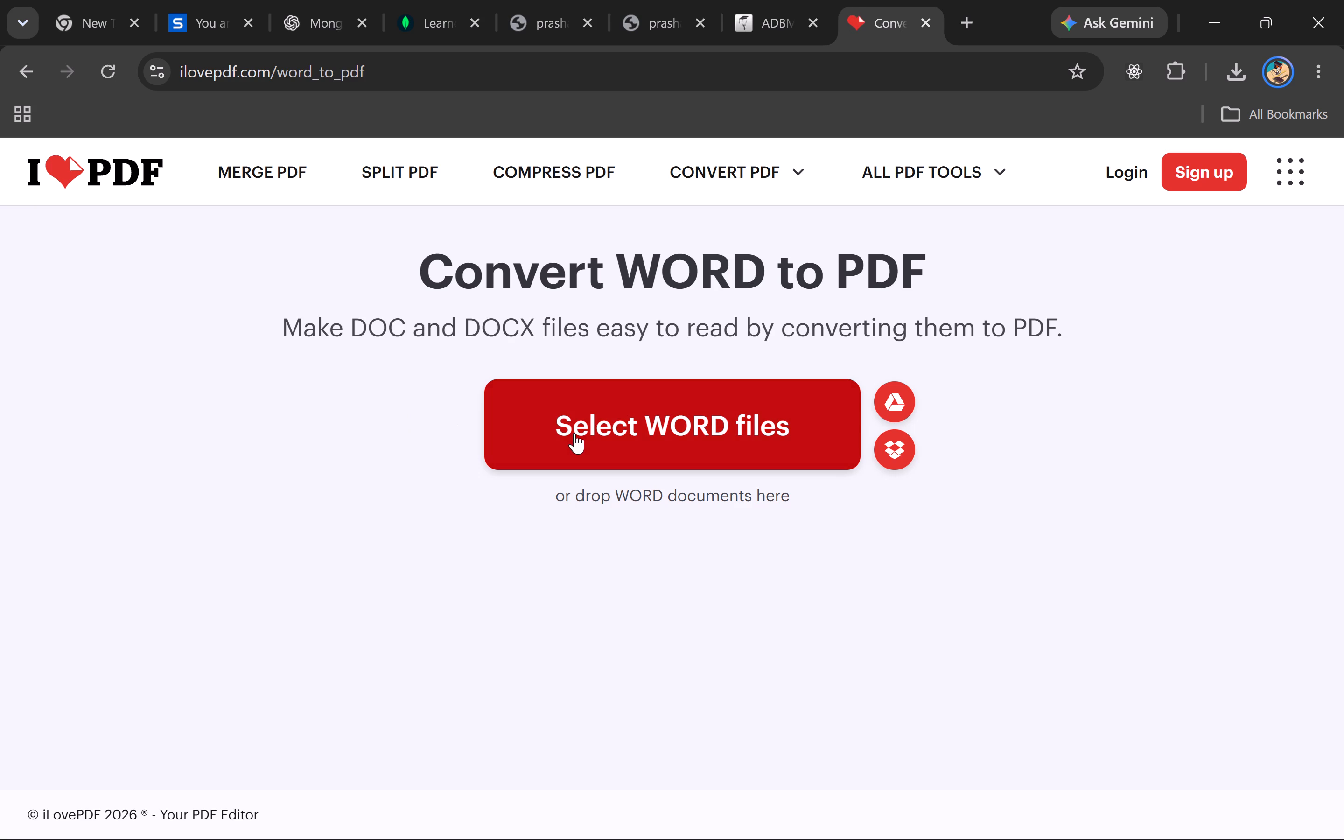
# Upload MongoDb_.docx from the Downloads folder to the converter and convert it to PDF.
pyautogui.click(574, 433)
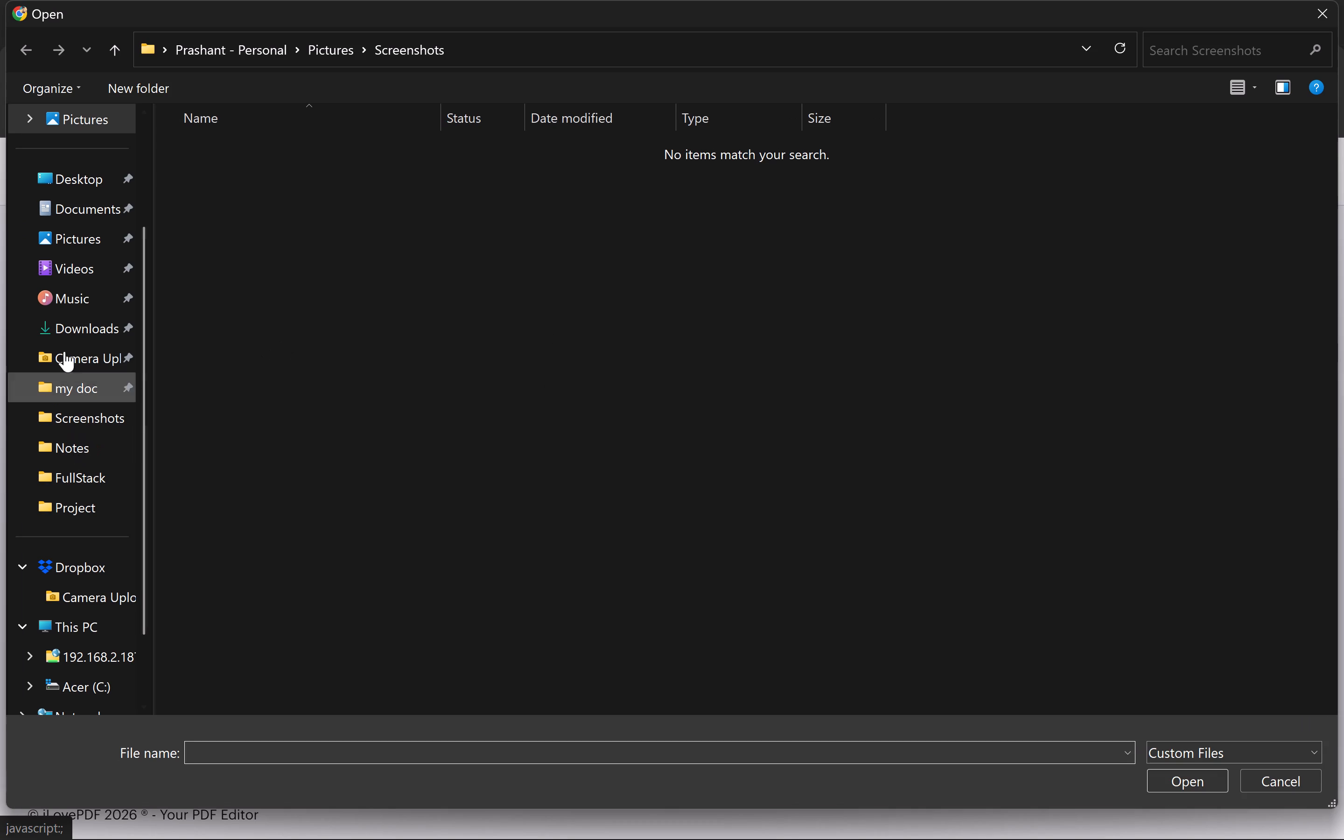
pyautogui.click(67, 330)
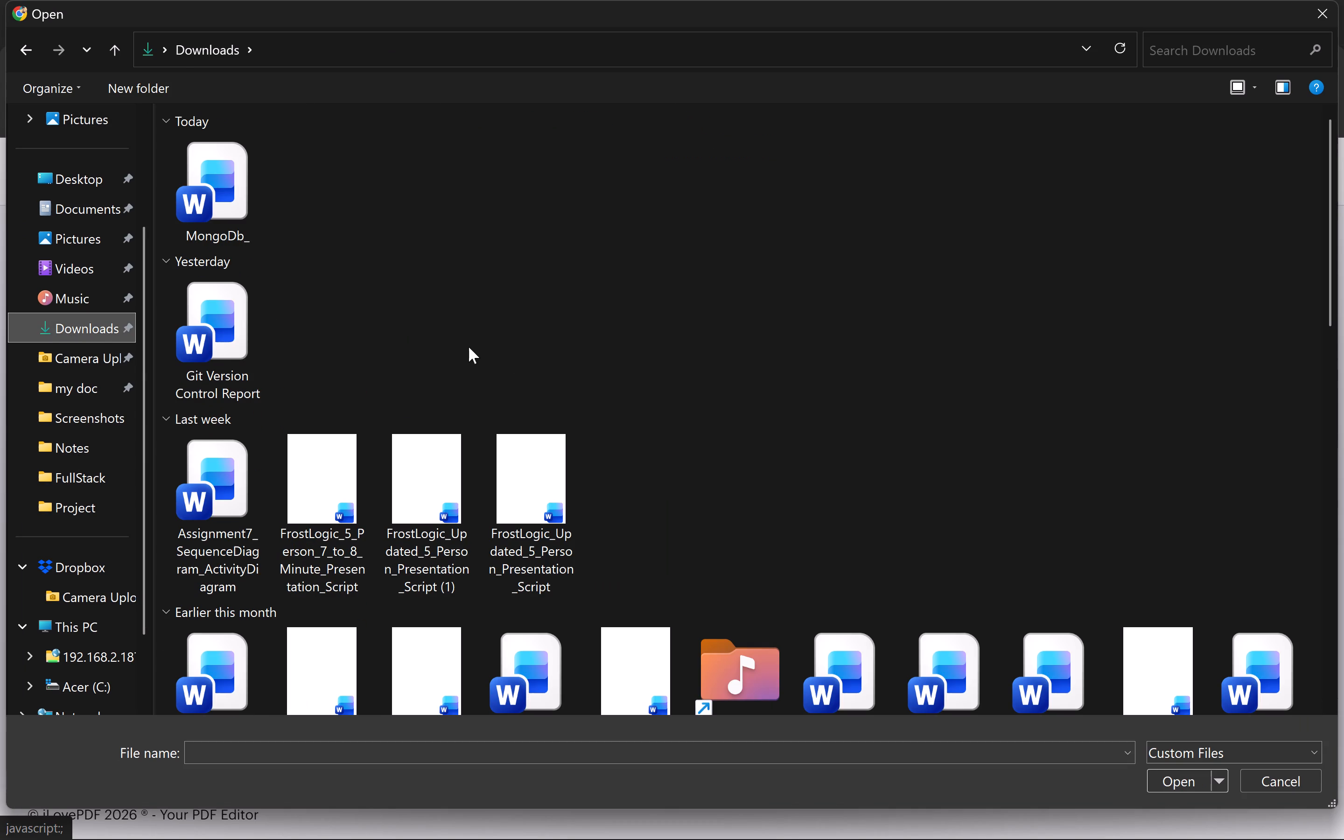
pyautogui.click(233, 197)
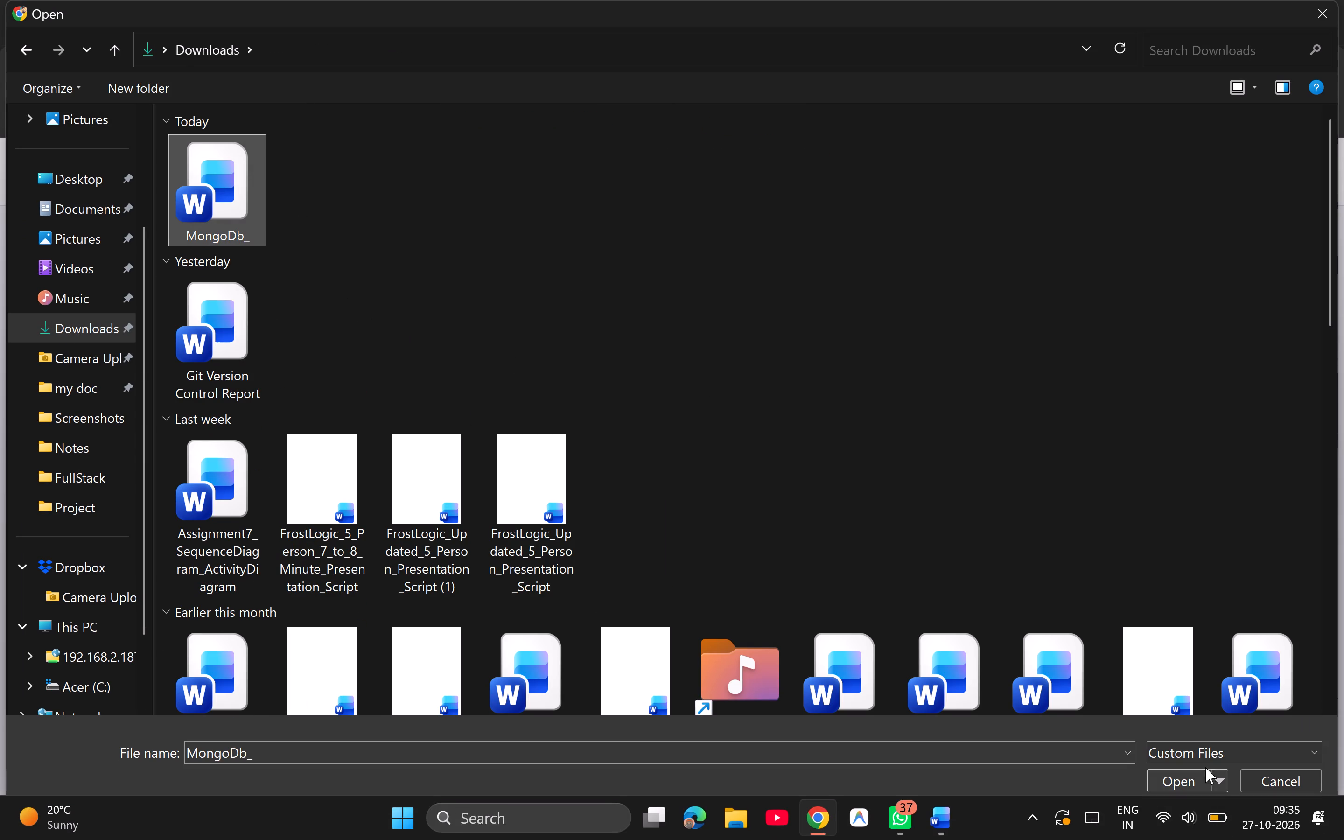
pyautogui.click(1185, 785)
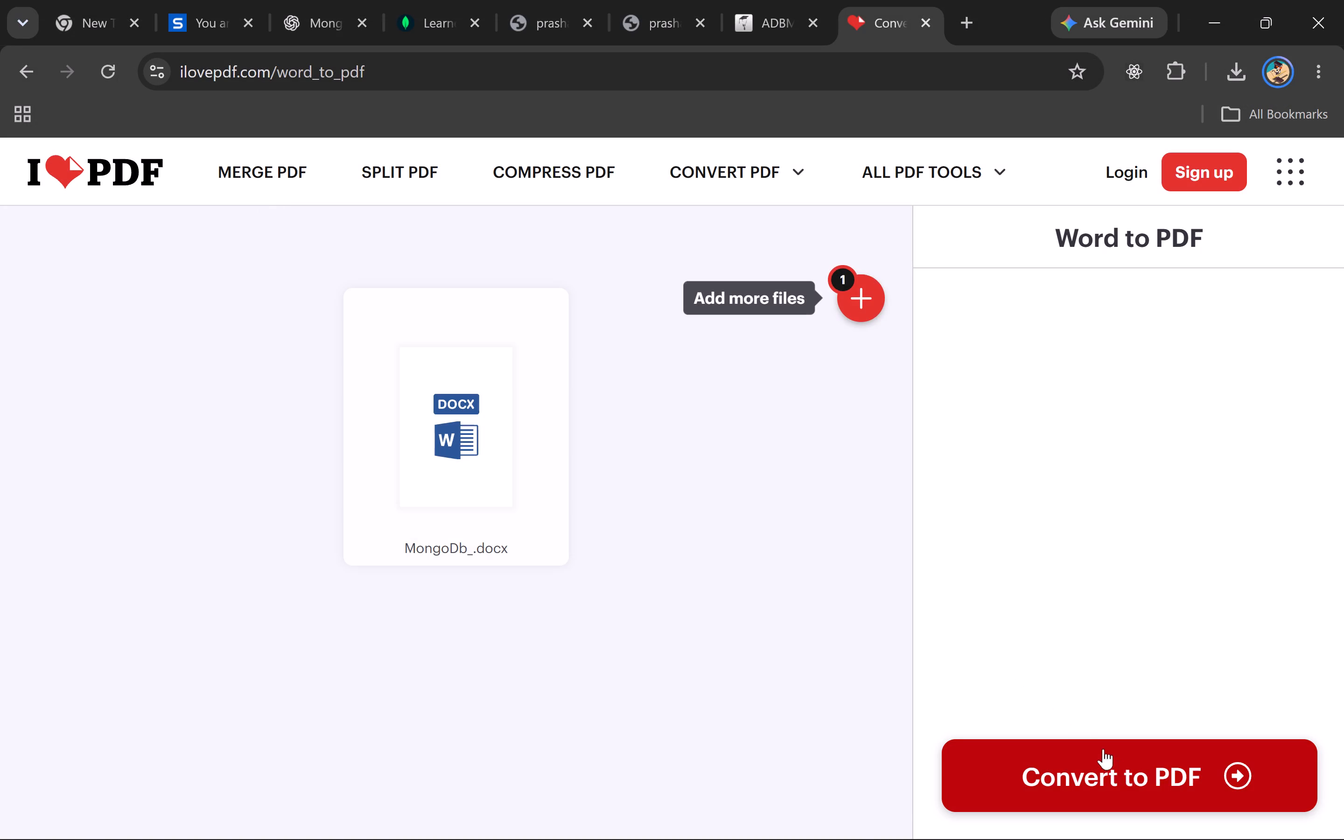
pyautogui.click(1125, 772)
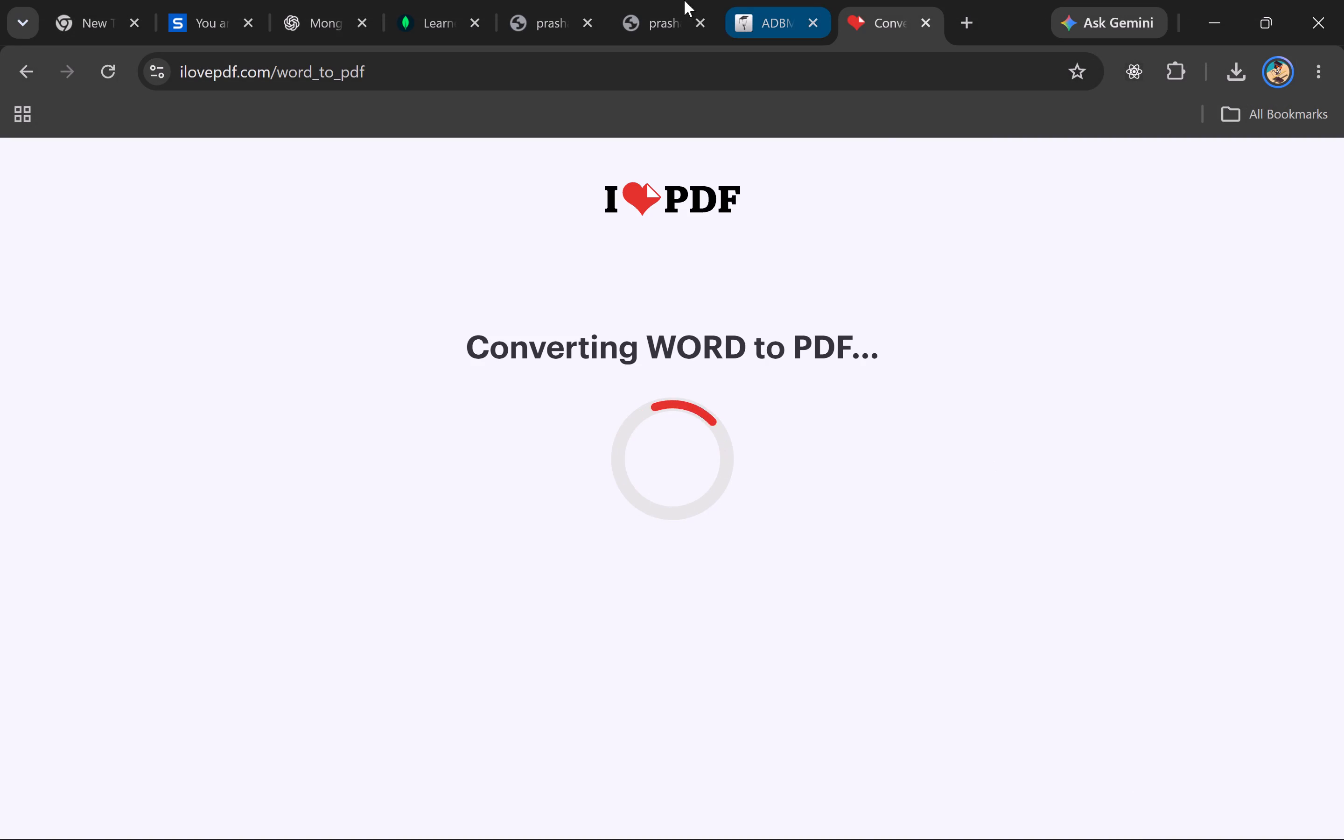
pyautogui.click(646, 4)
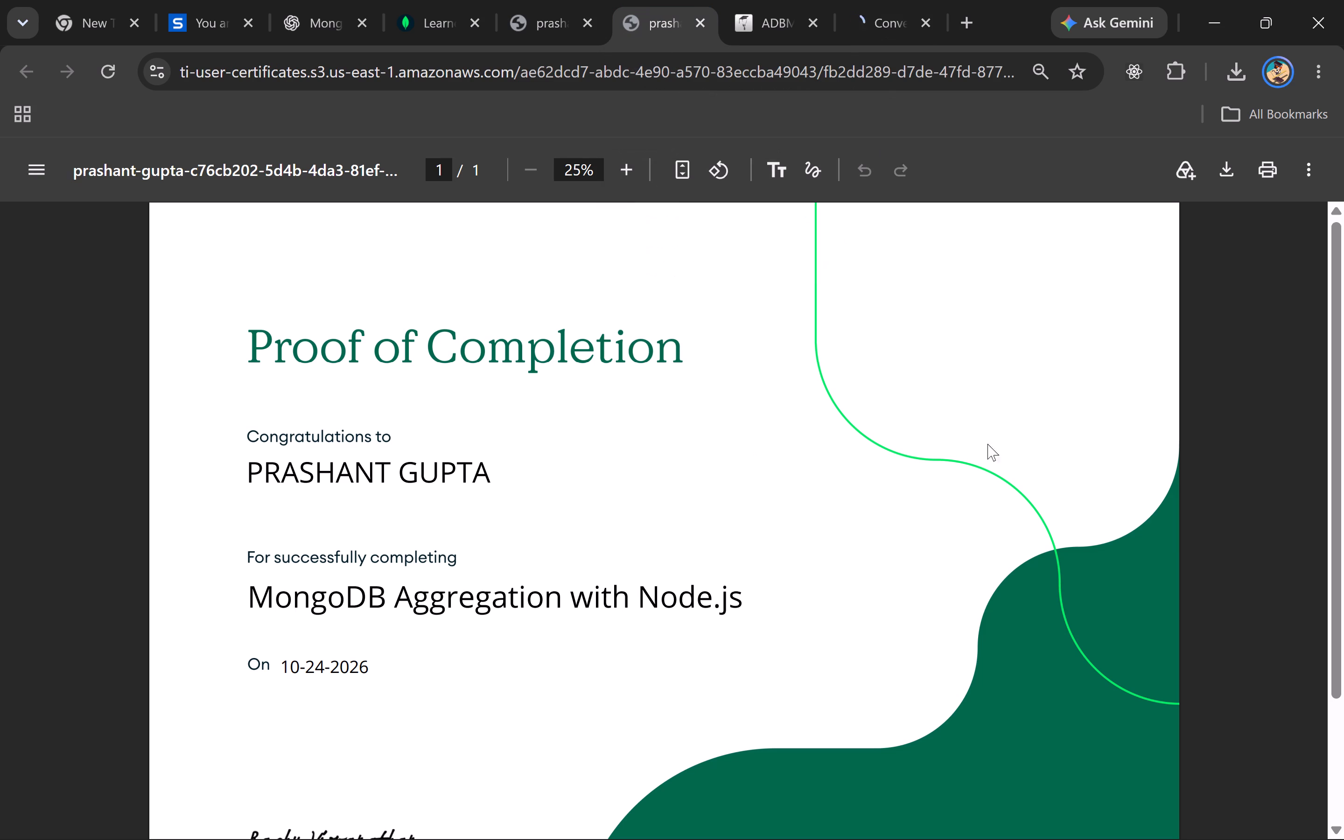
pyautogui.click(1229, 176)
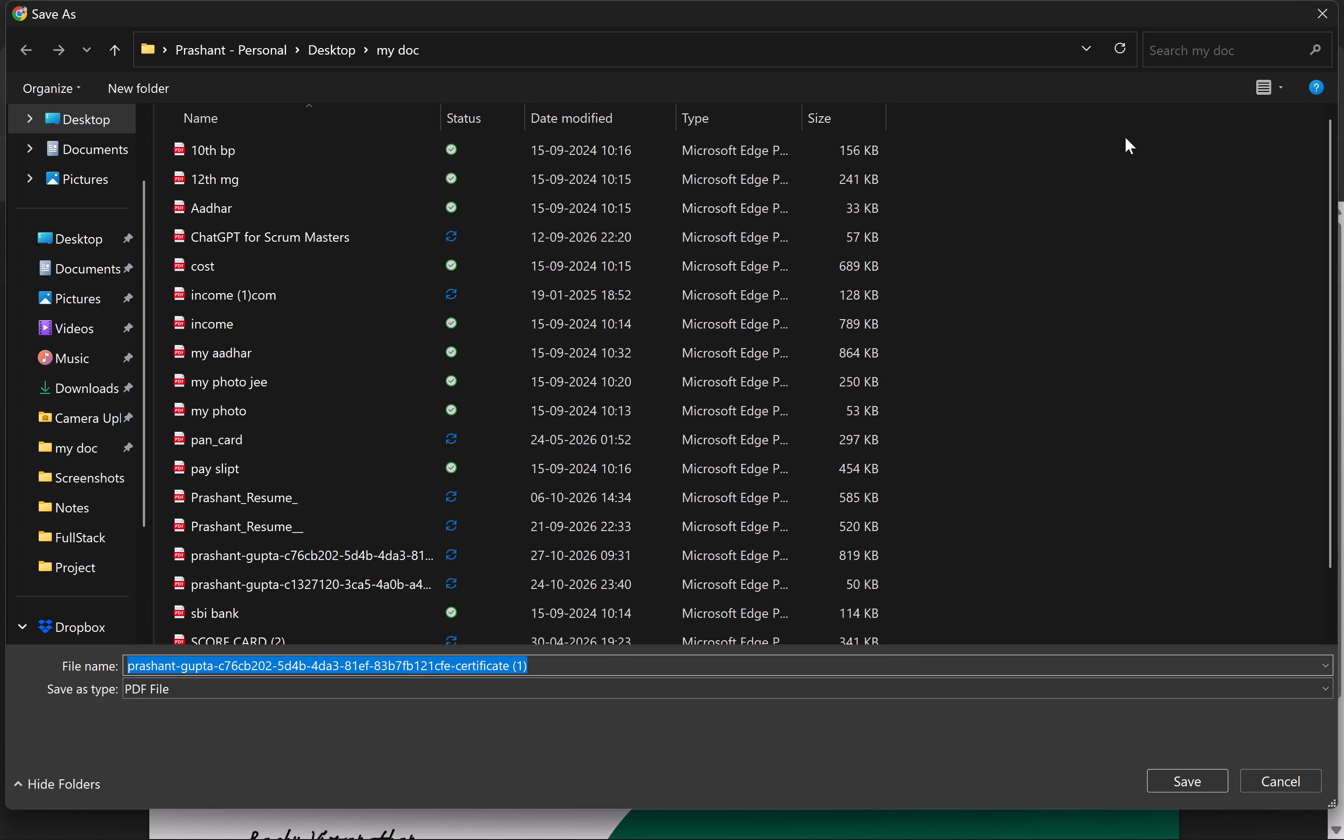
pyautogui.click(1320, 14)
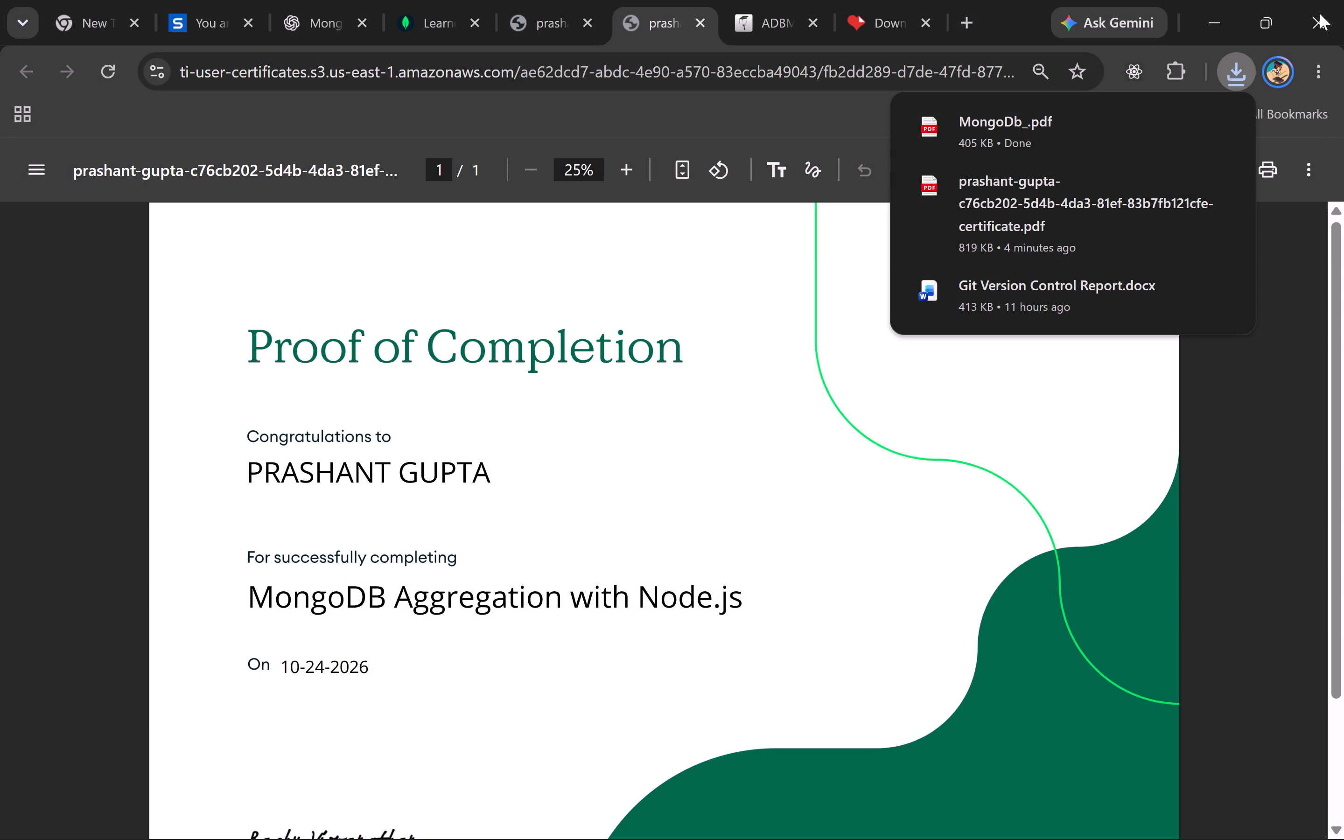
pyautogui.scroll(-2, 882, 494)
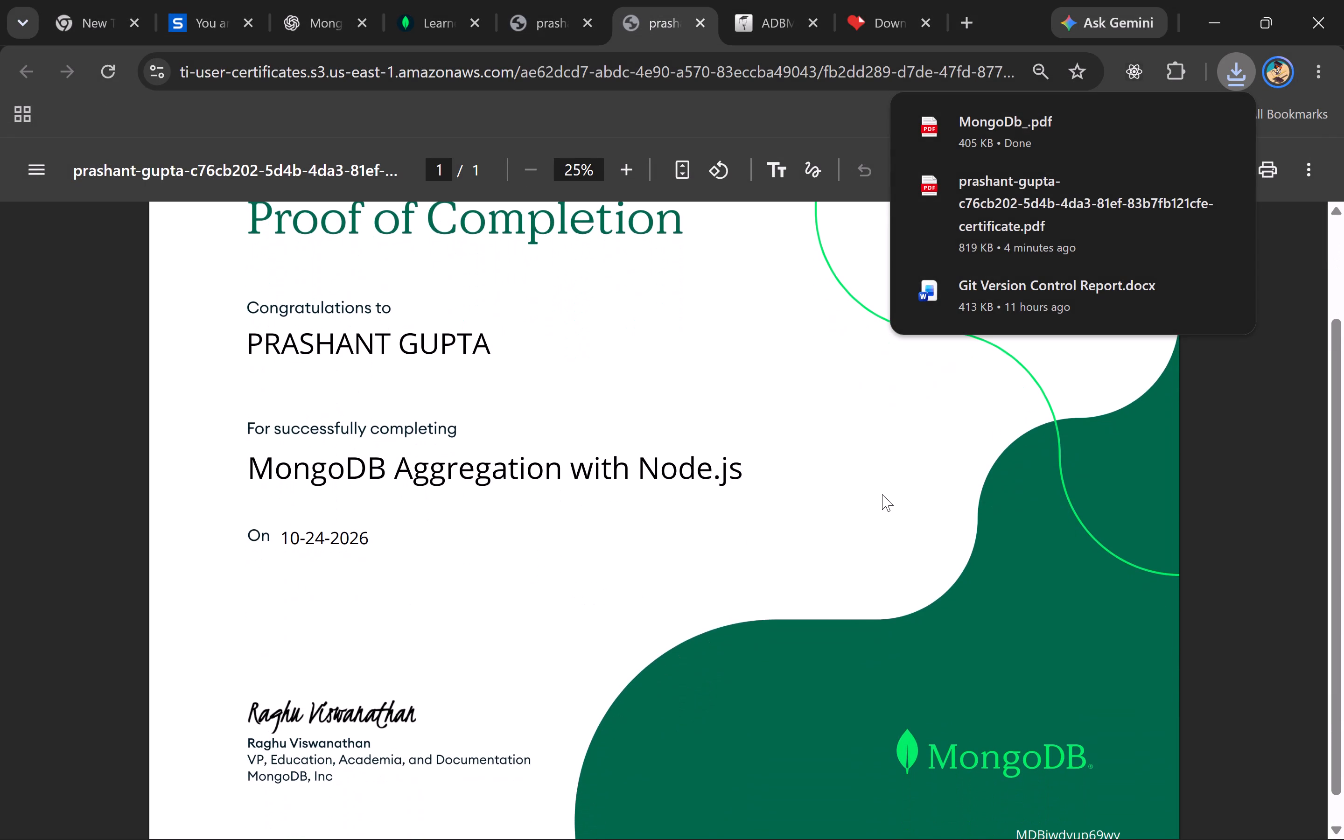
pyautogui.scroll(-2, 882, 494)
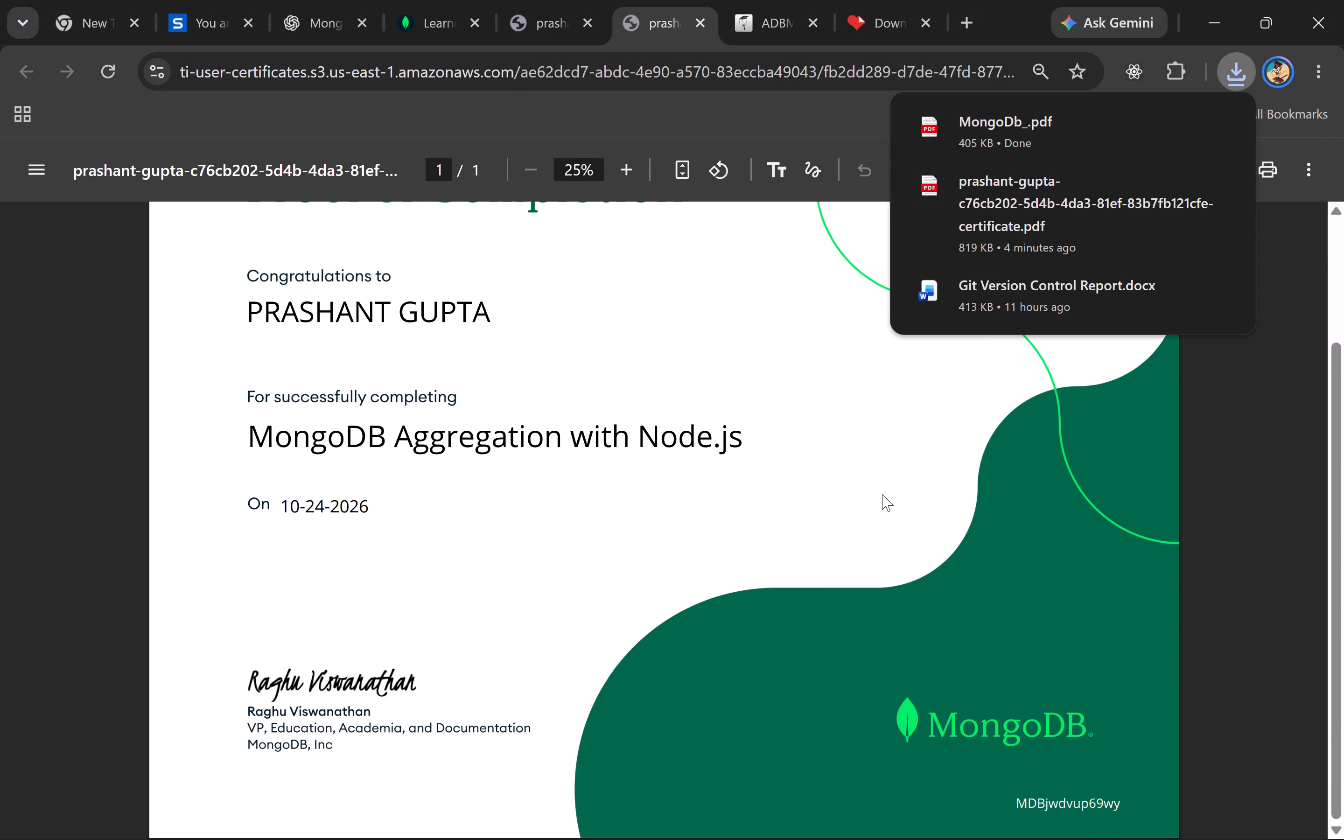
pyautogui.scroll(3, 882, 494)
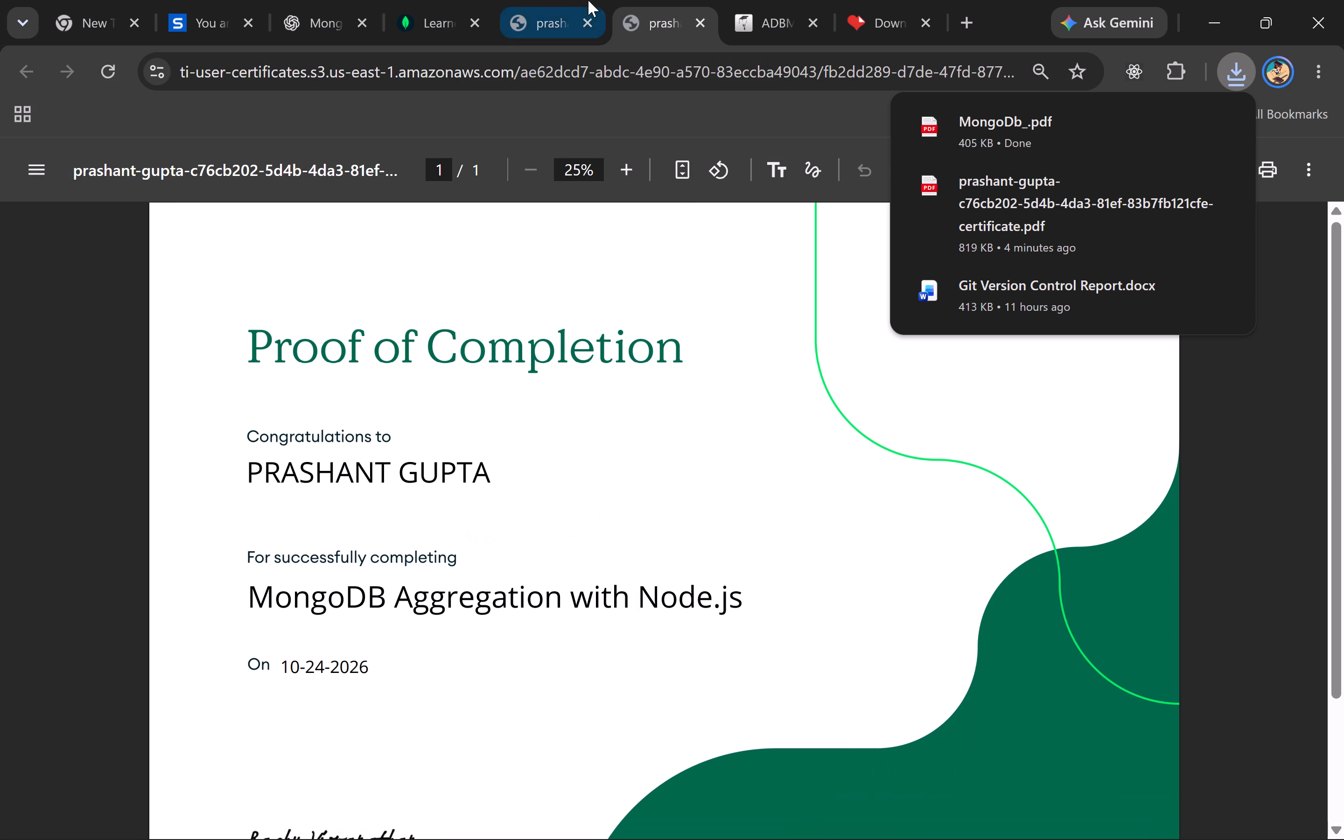
# Download the MongoDB Node.js Developer Path certificate as a PDF into the "my doc" folder, keeping its suggested name.
pyautogui.click(541, 4)
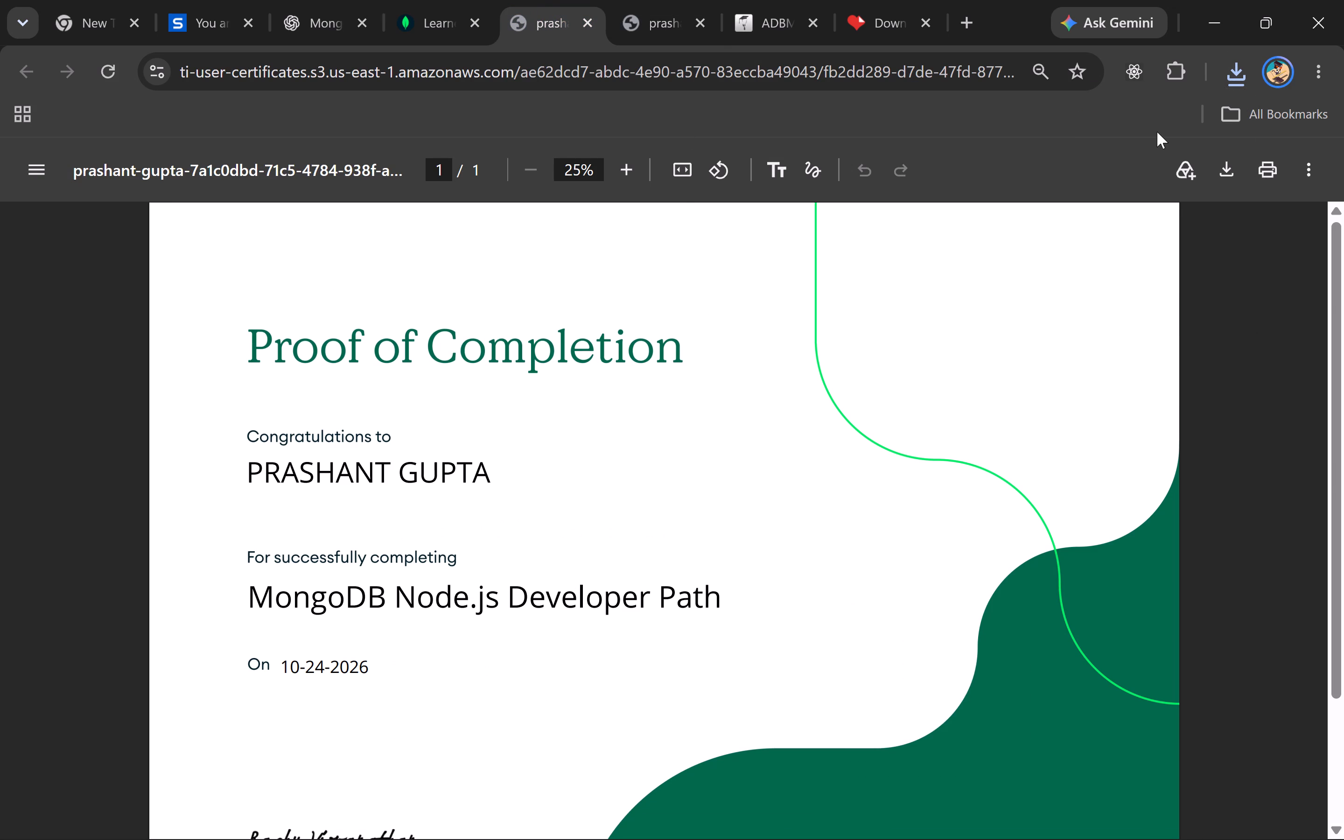
pyautogui.click(1222, 160)
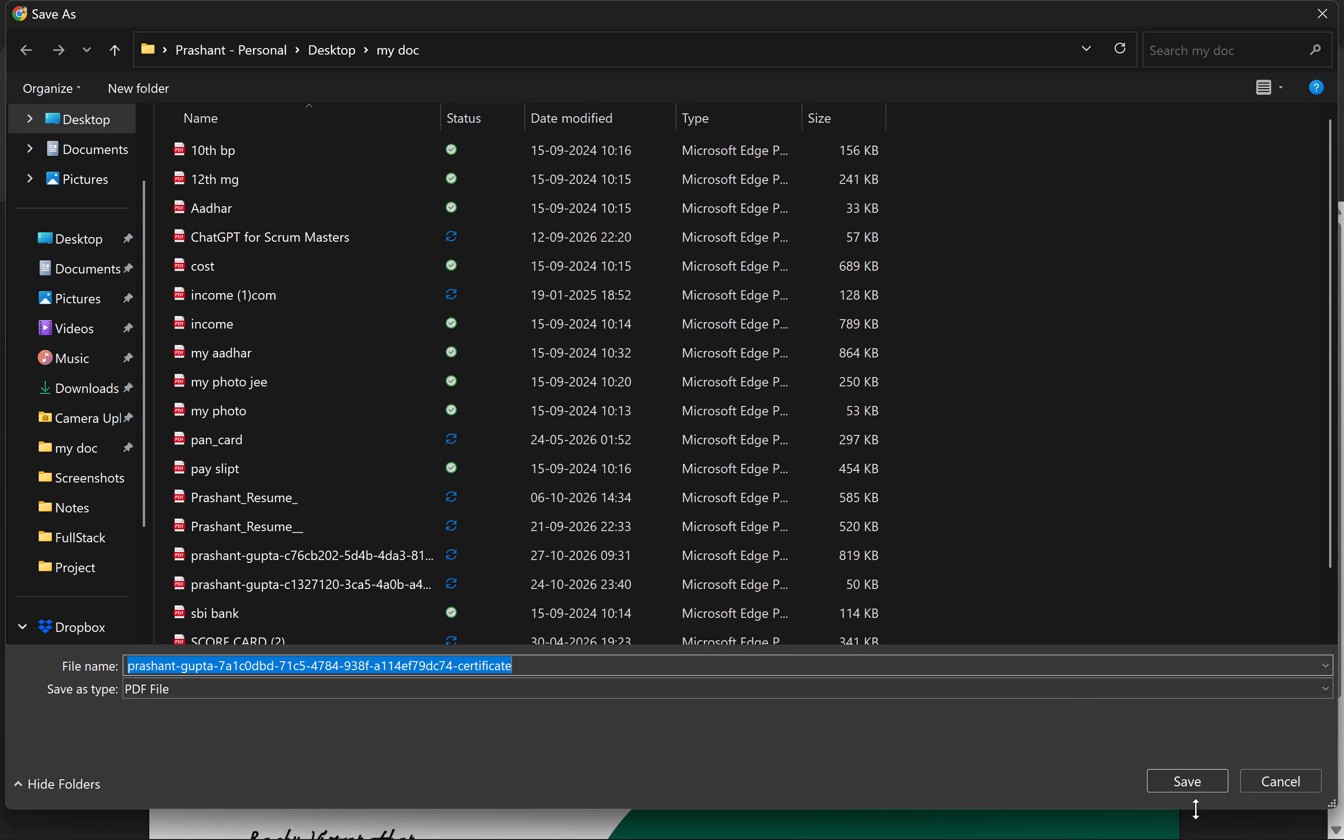
pyautogui.click(1183, 776)
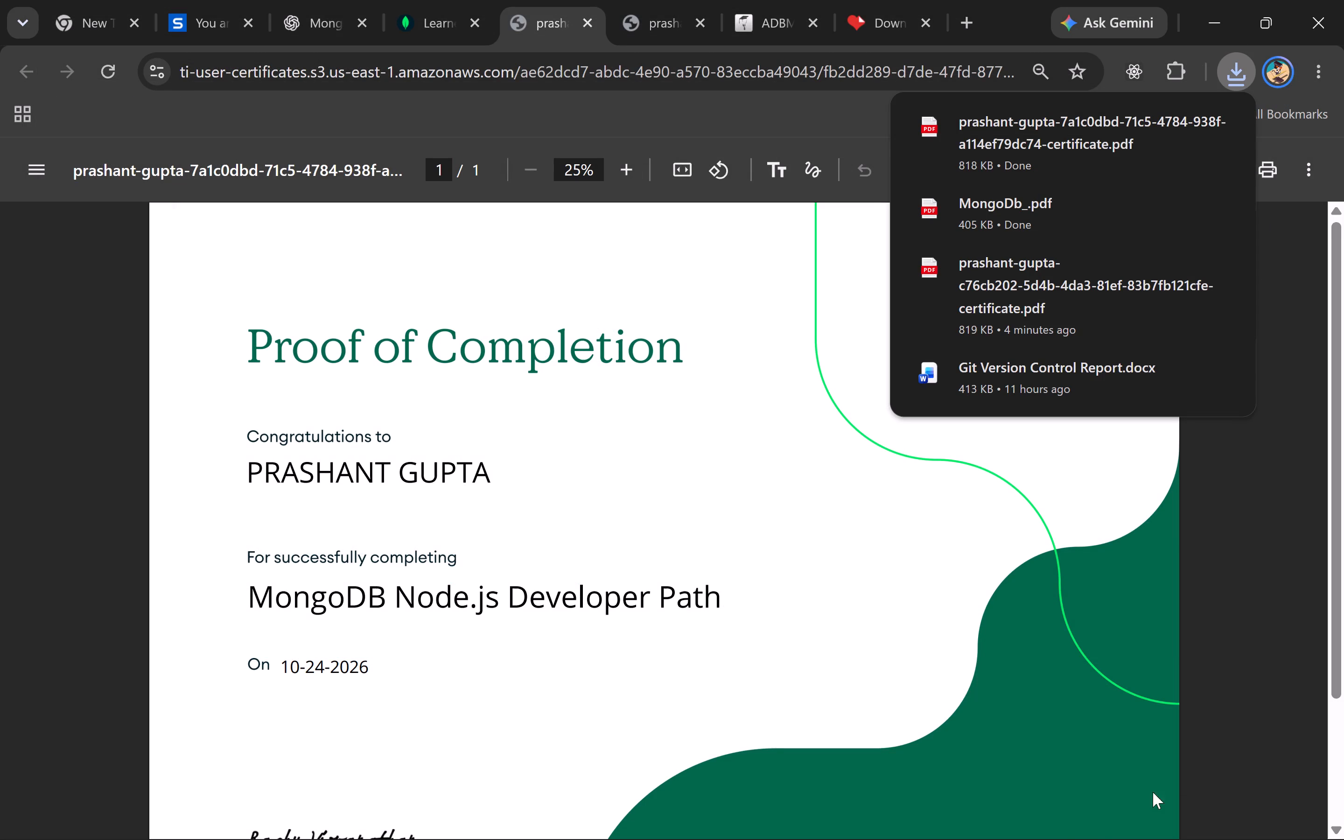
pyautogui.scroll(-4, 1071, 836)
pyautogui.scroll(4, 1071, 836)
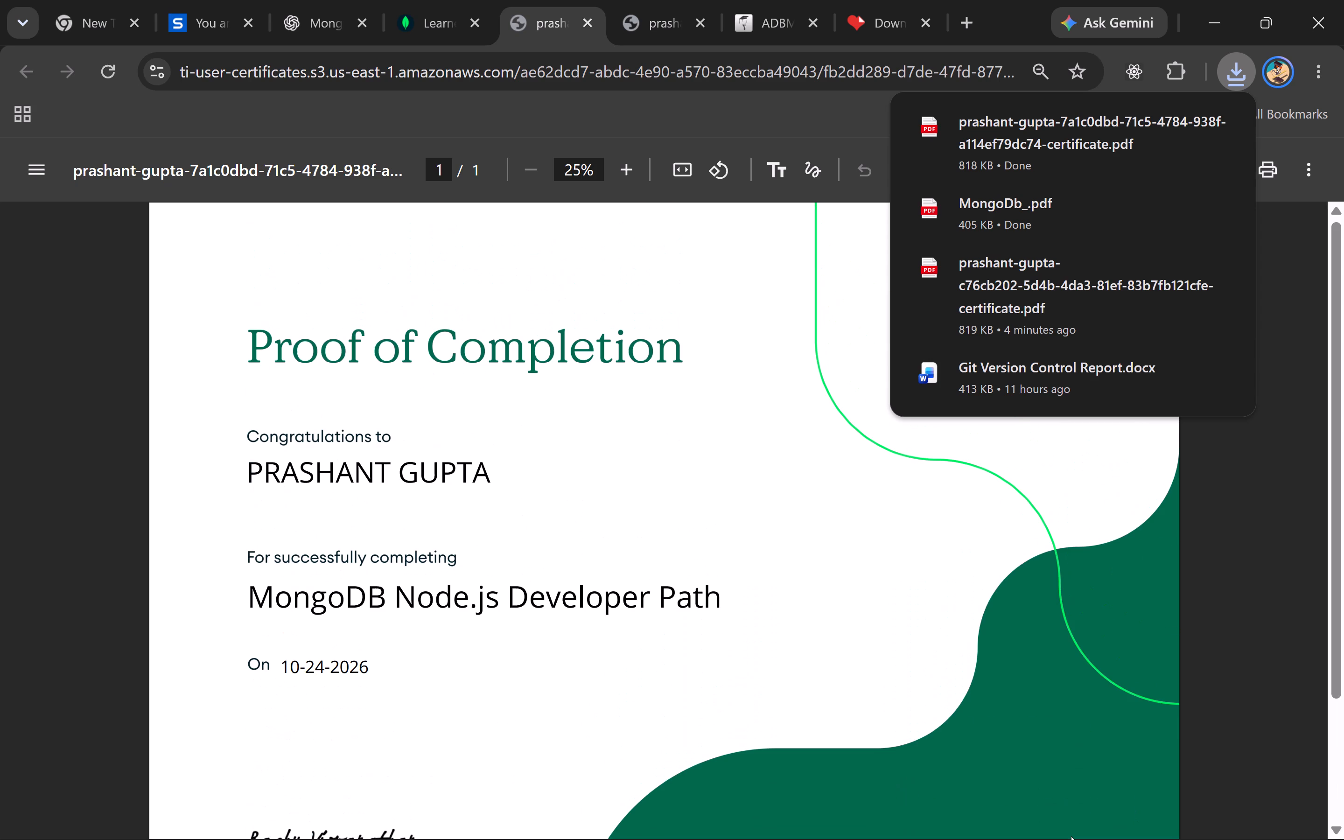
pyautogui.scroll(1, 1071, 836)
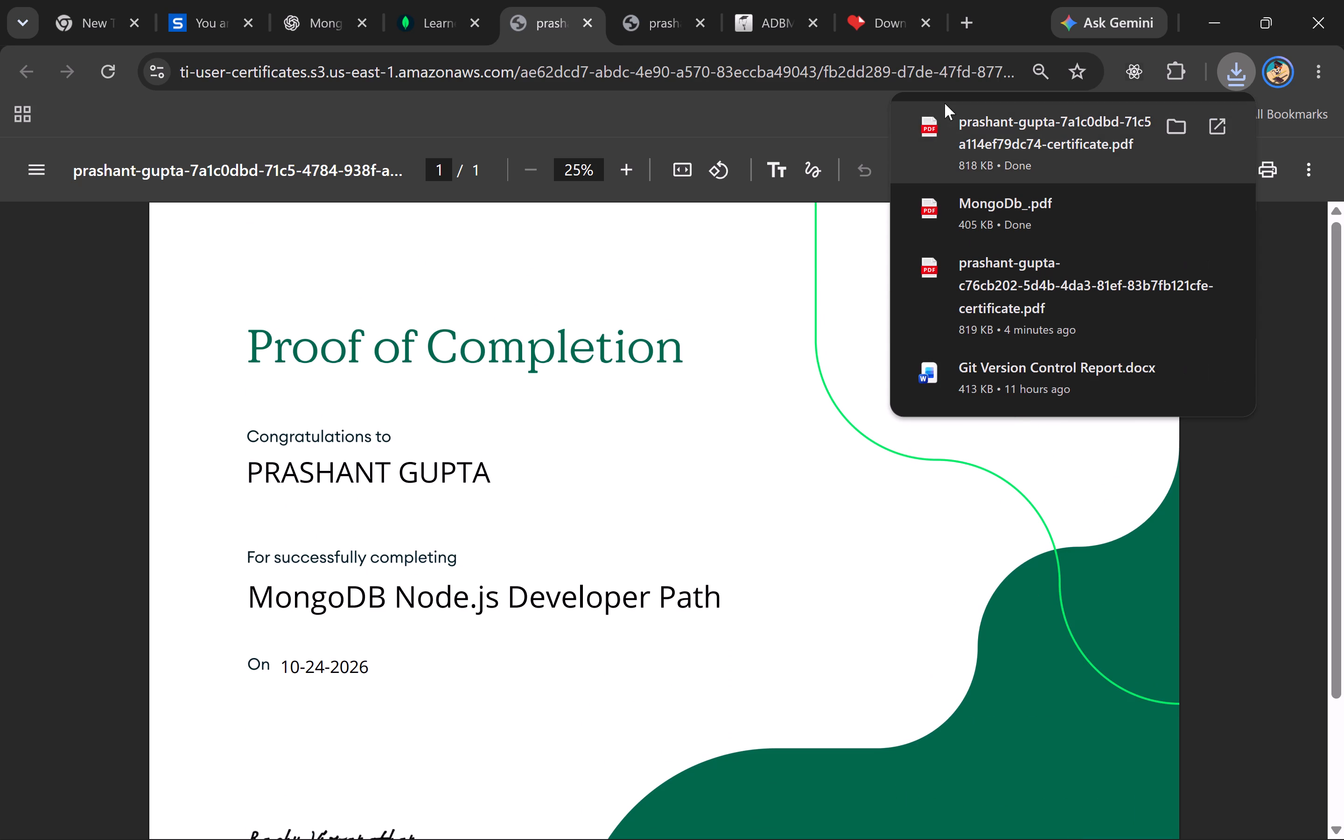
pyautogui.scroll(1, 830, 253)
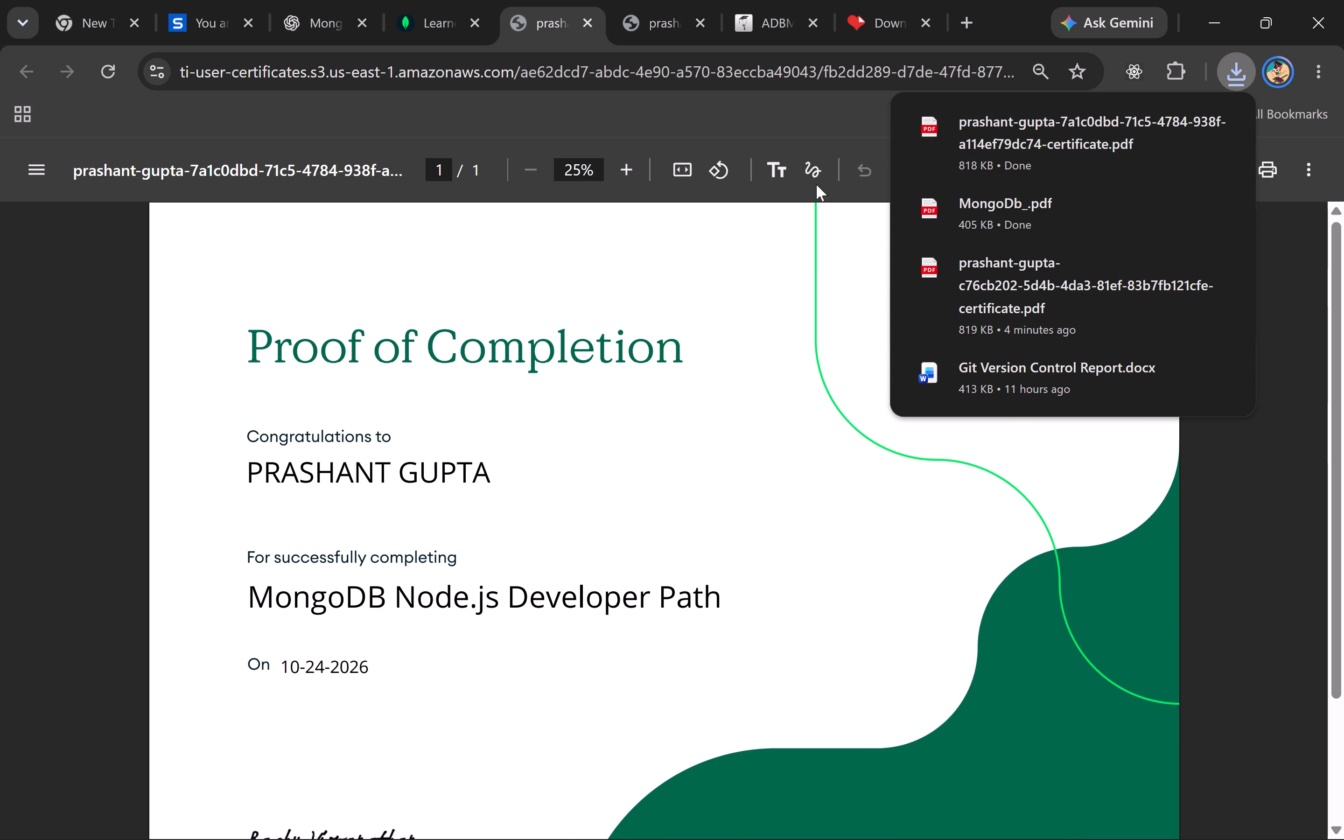
# Check the recent downloads for the converted PDF and open a new submission form for CA -2 Certificate Submission in the LMS.
pyautogui.click(763, 0)
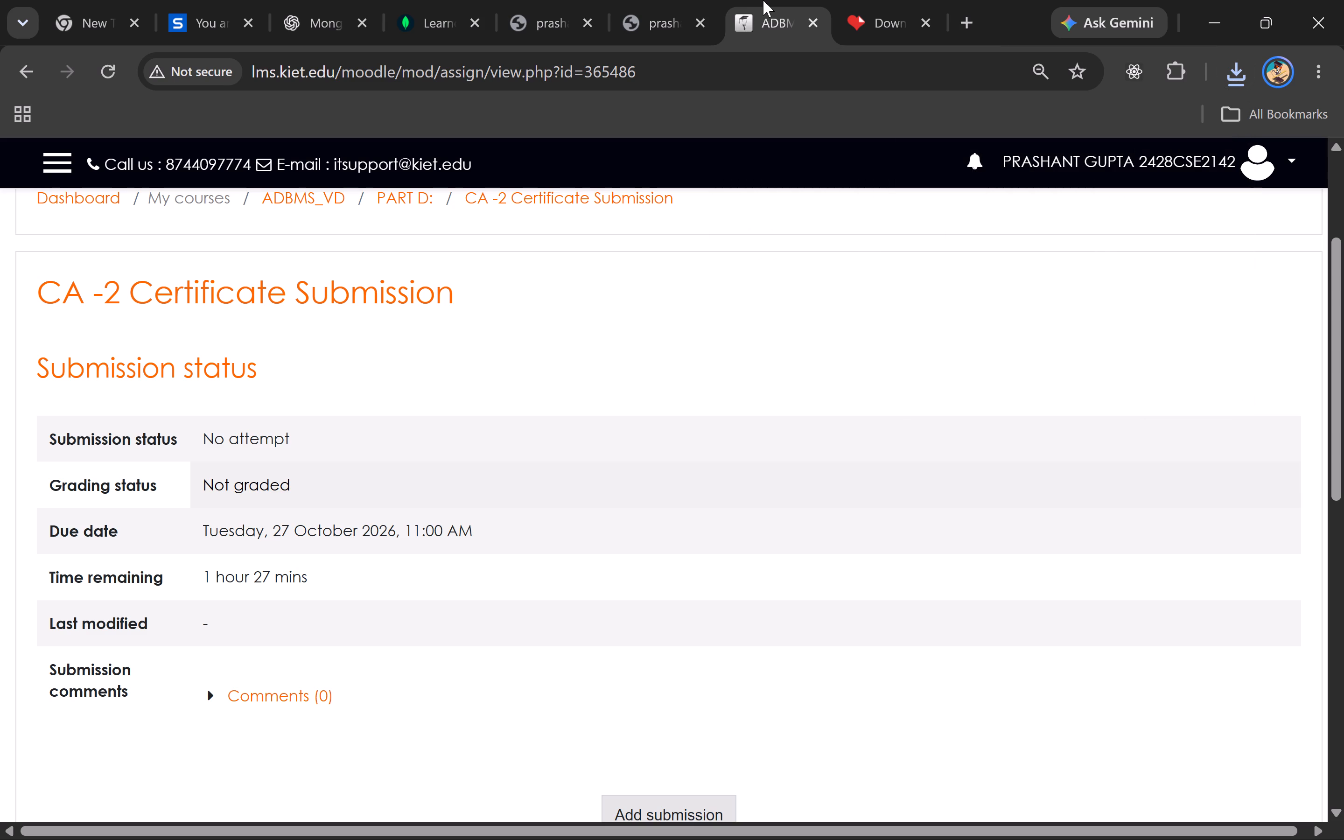
pyautogui.click(892, 6)
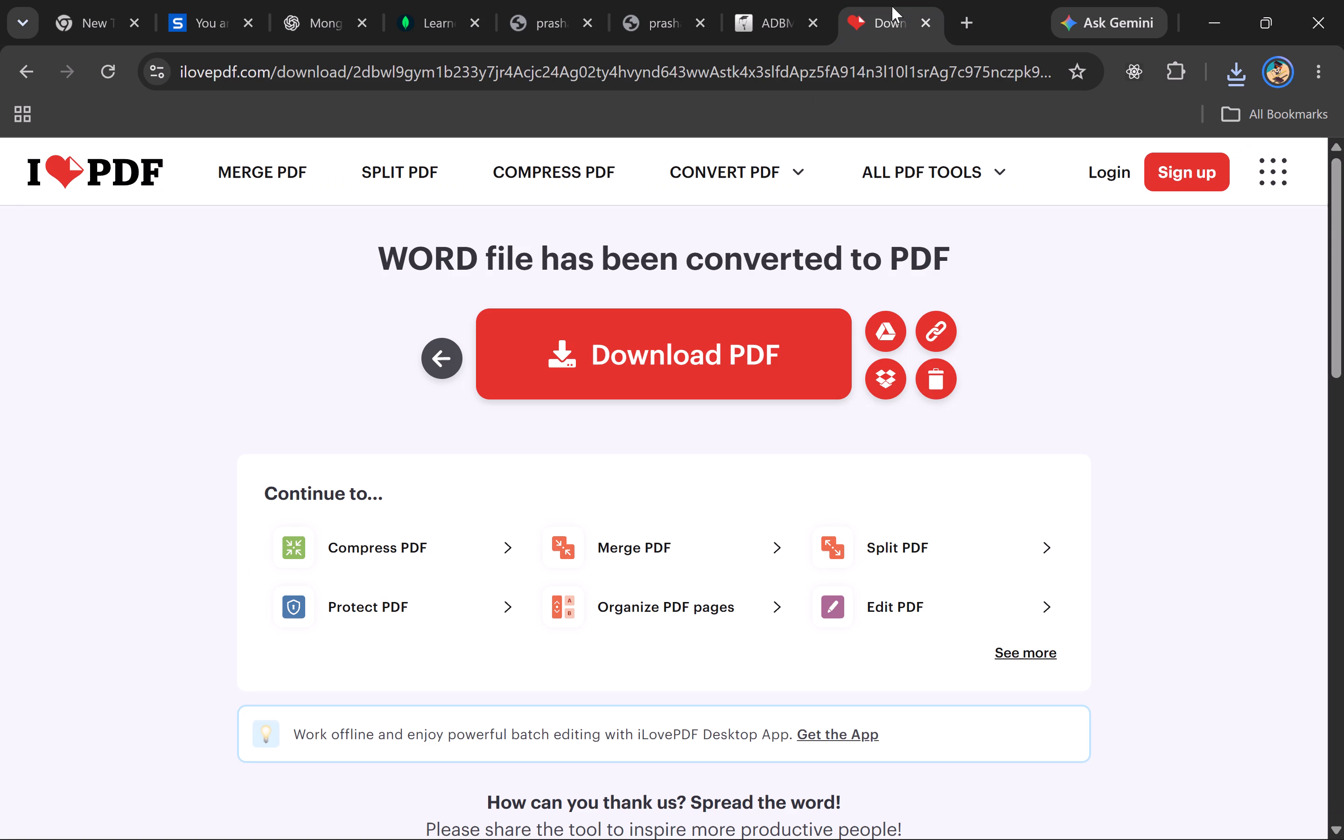
pyautogui.click(1238, 70)
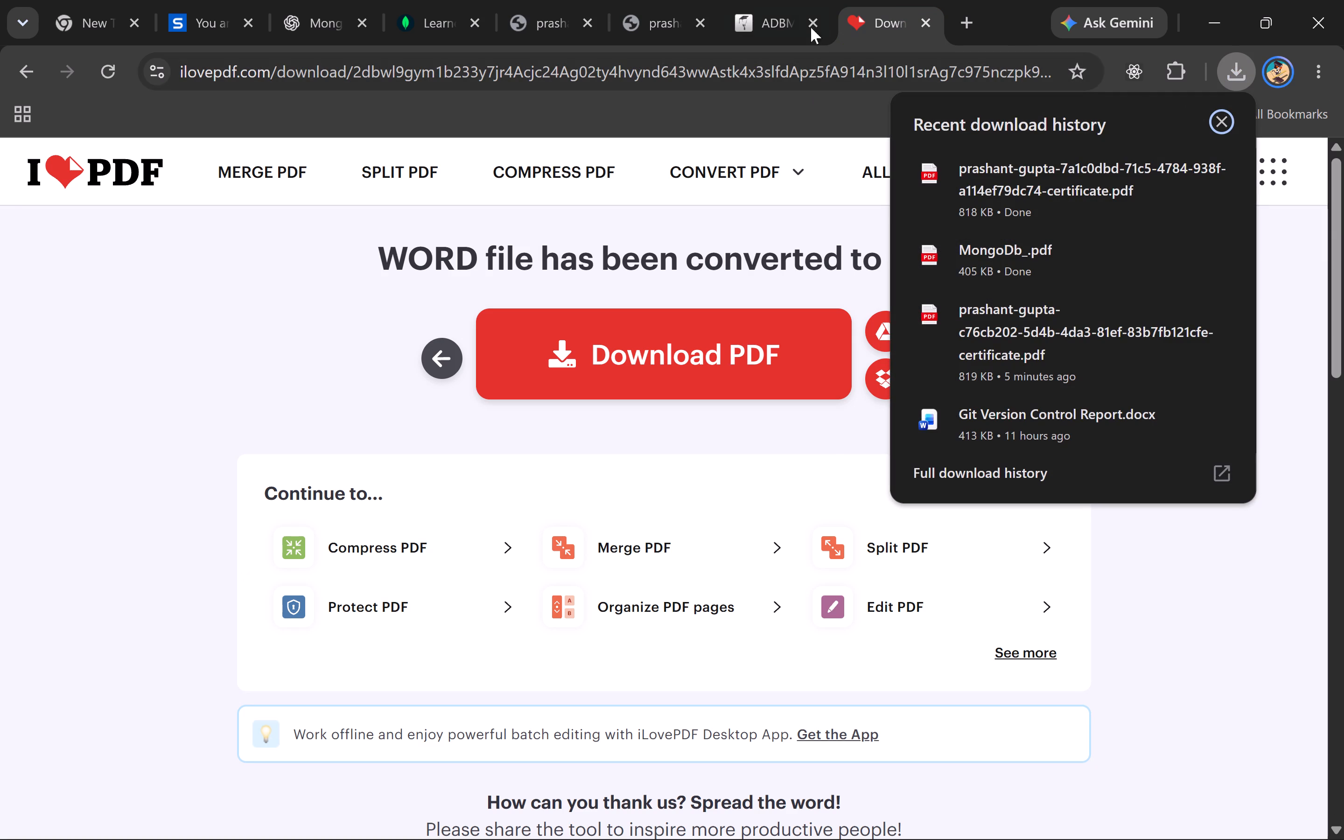
pyautogui.click(770, 20)
pyautogui.scroll(-1, 407, 610)
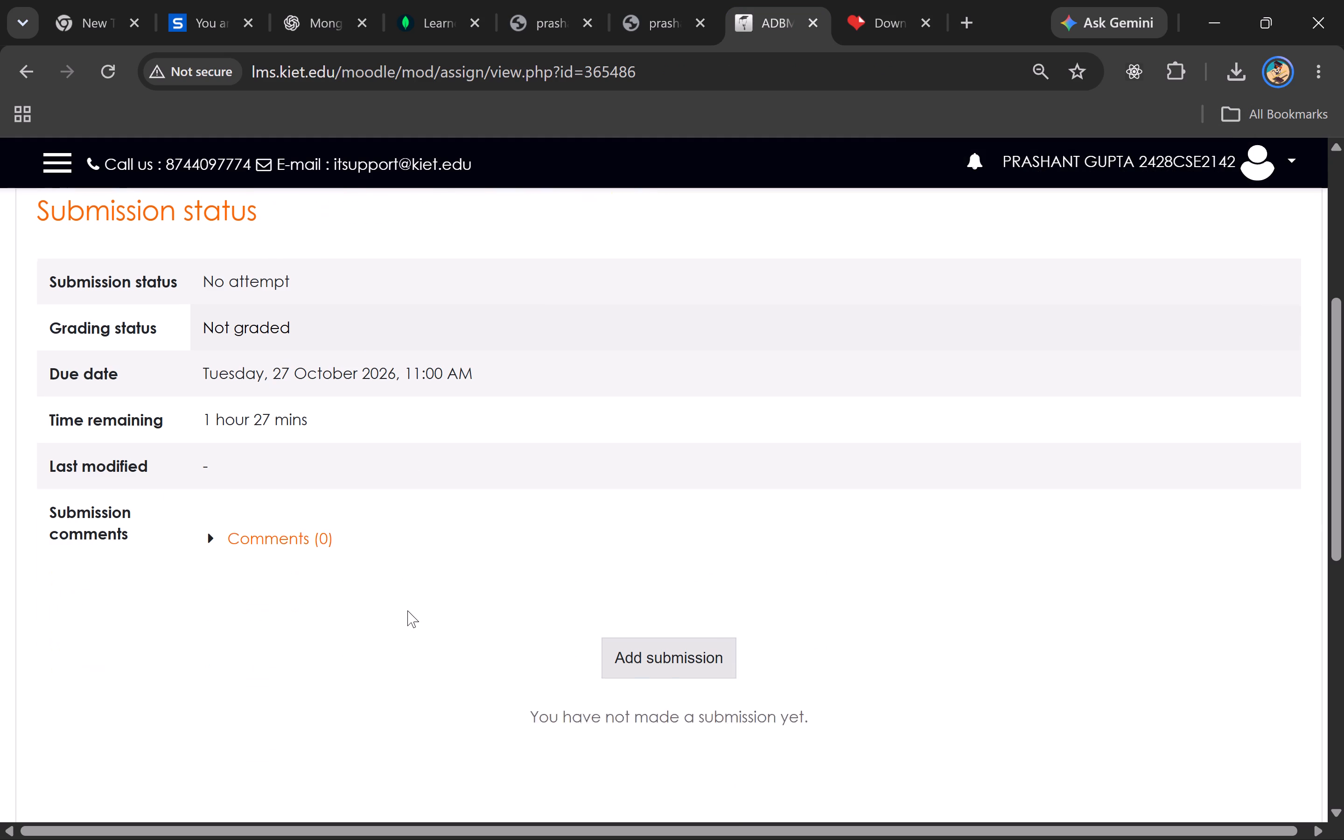
pyautogui.scroll(-1, 407, 610)
pyautogui.click(661, 522)
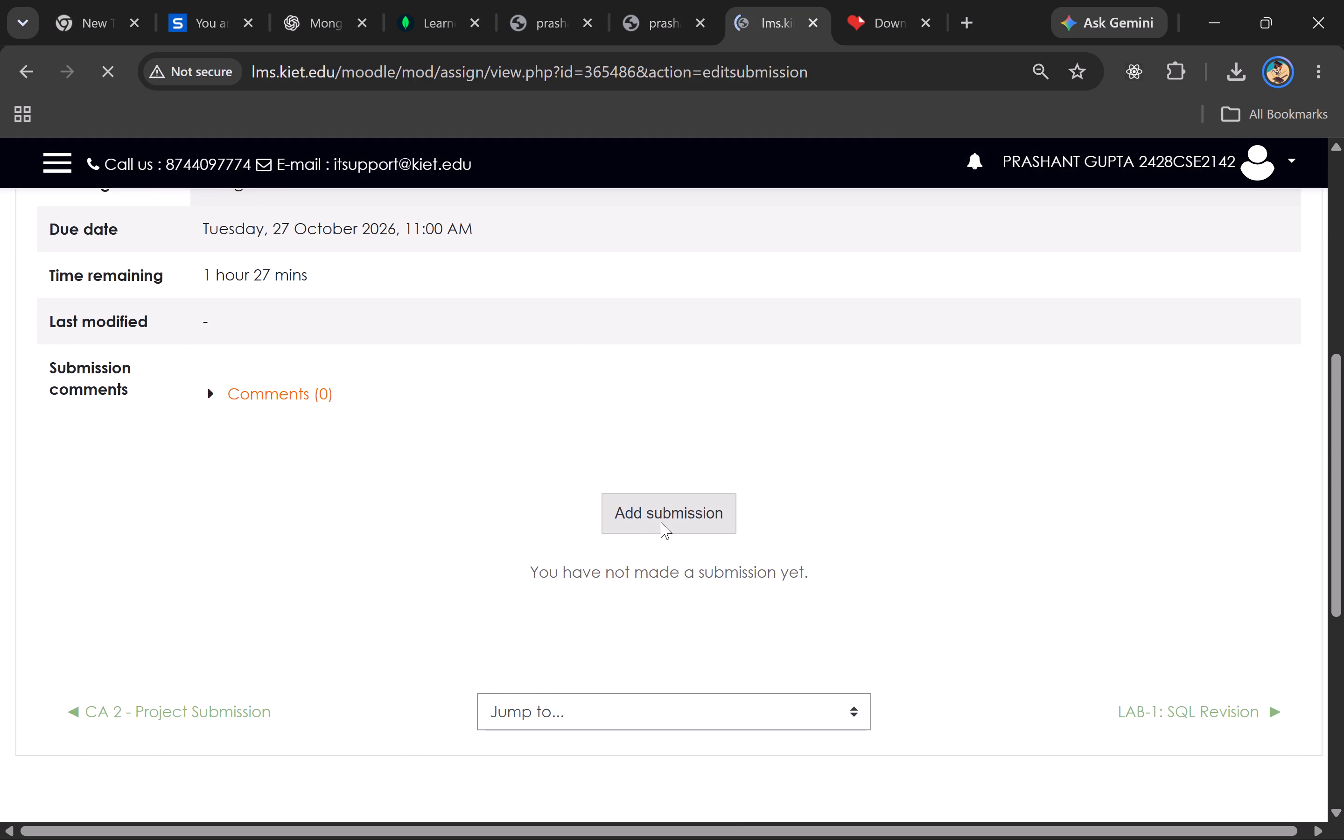
pyautogui.scroll(-2, 602, 545)
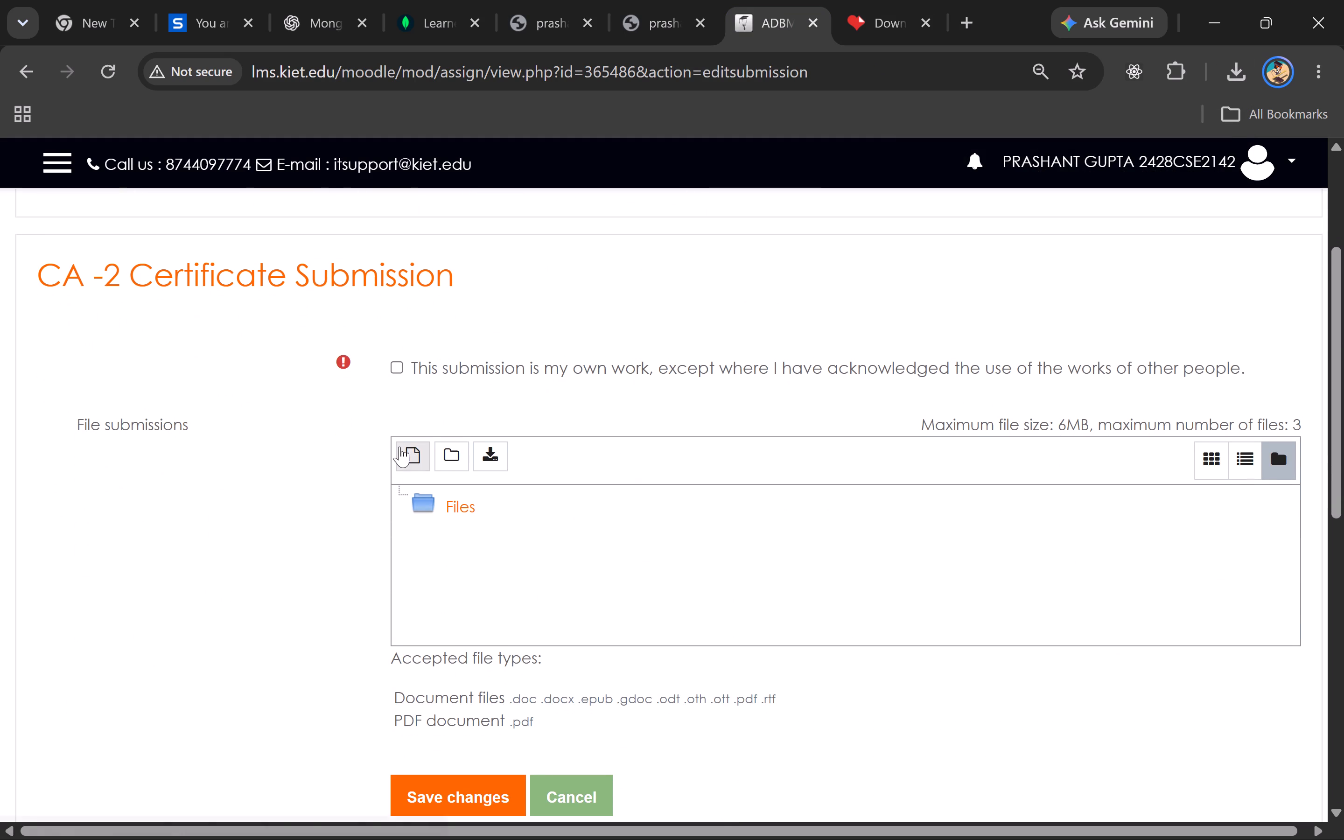
# Upload MongoDb_.pdf from the Downloads folder to the CA -2 Certificate Submission file area.
pyautogui.click(400, 447)
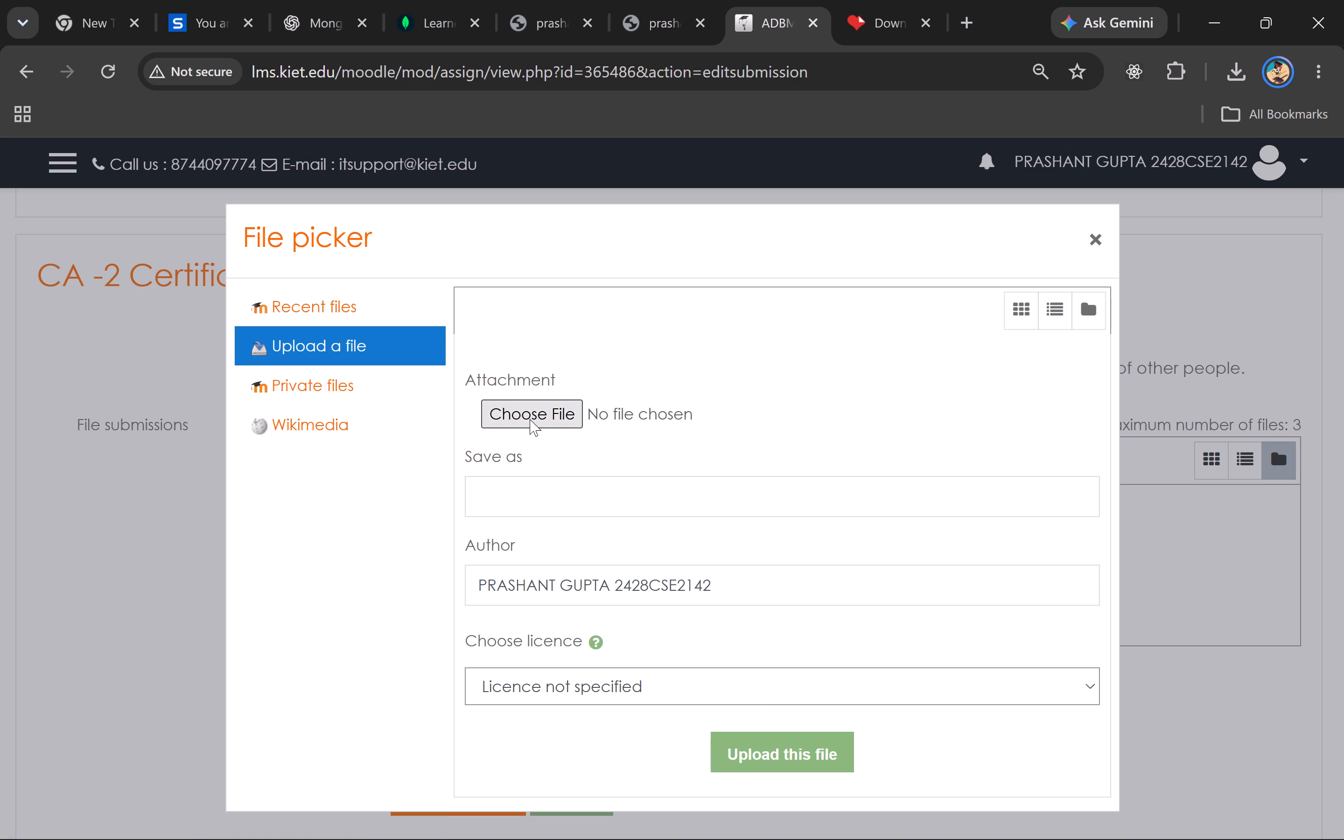
pyautogui.click(530, 419)
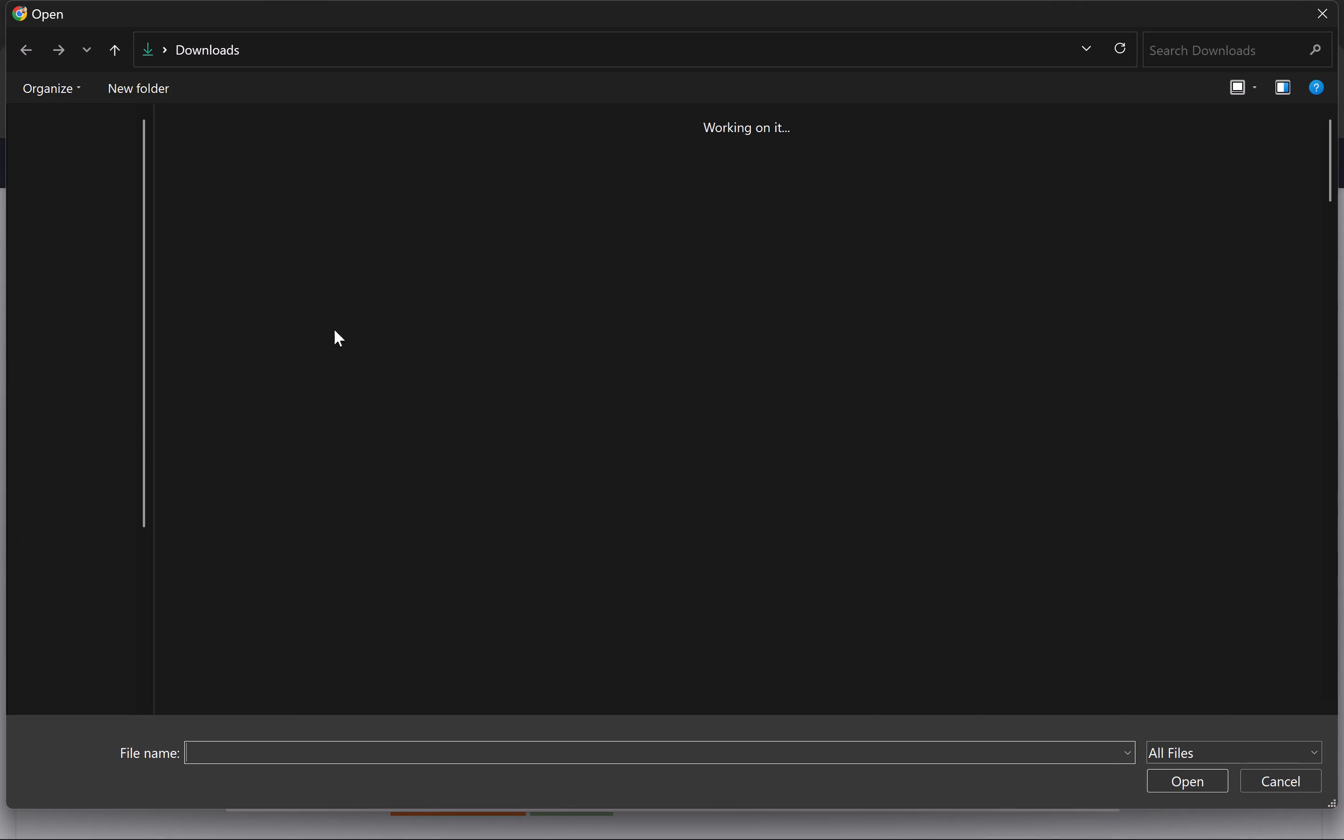
pyautogui.click(301, 191)
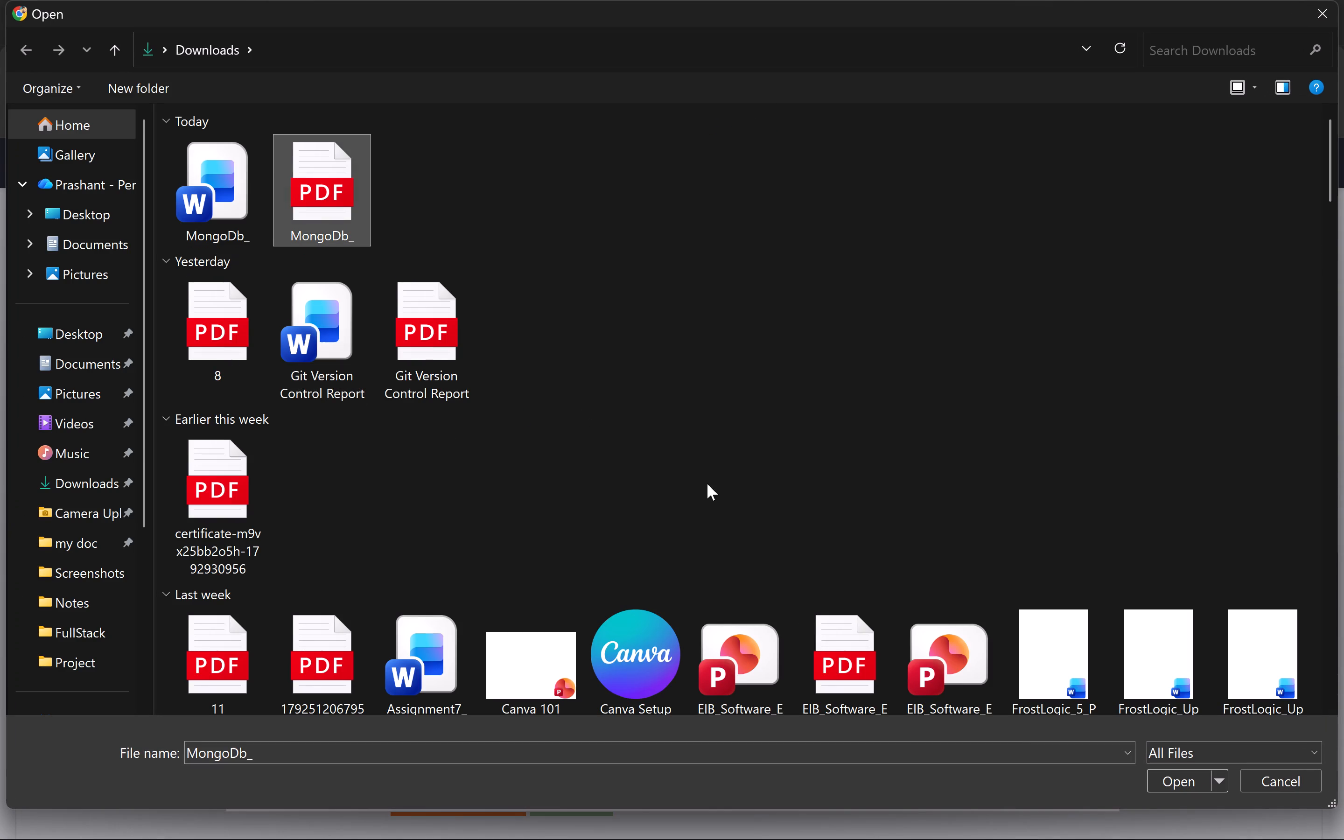
pyautogui.click(1191, 777)
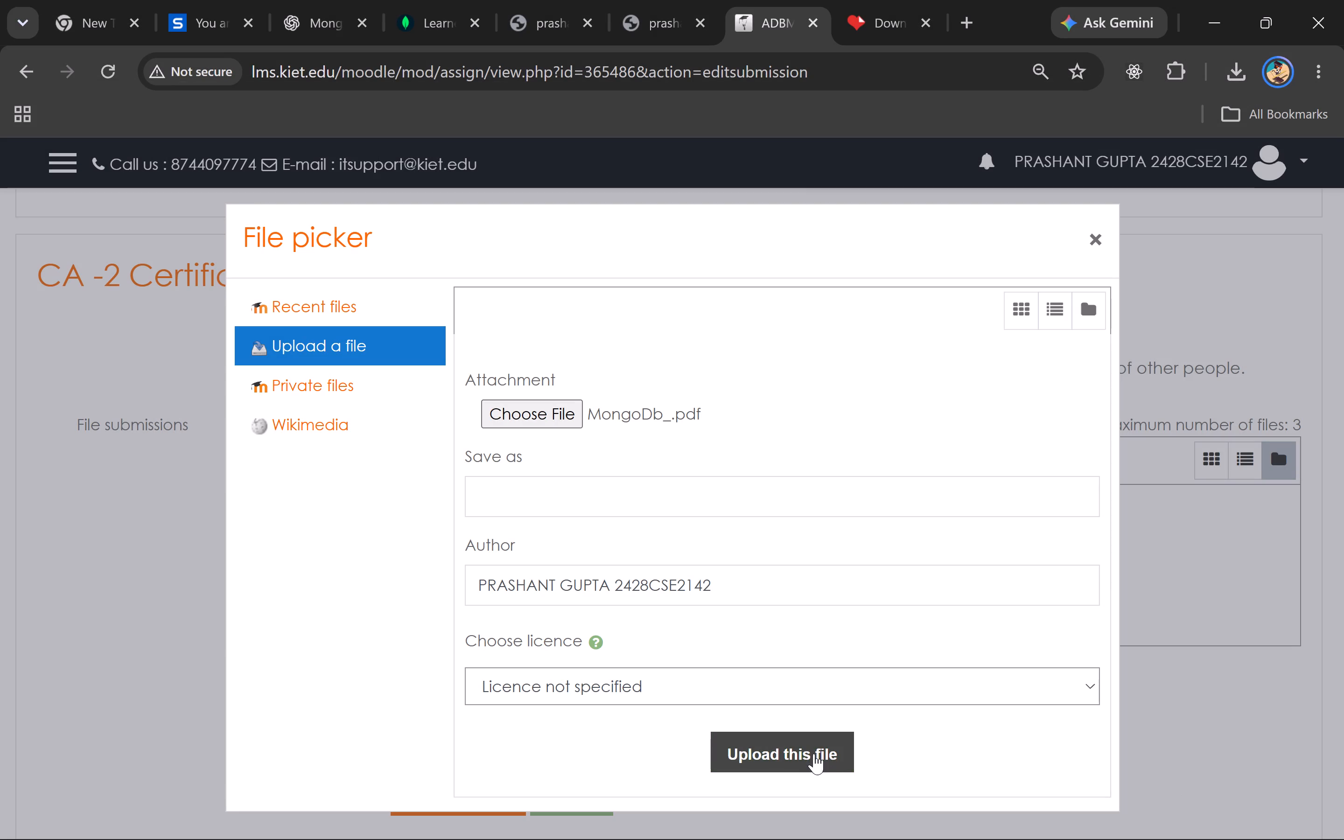
pyautogui.click(801, 749)
# Accept the own-work statement, save the CA -2 certificate submission, and review its submission status.
pyautogui.scroll(-1, 801, 749)
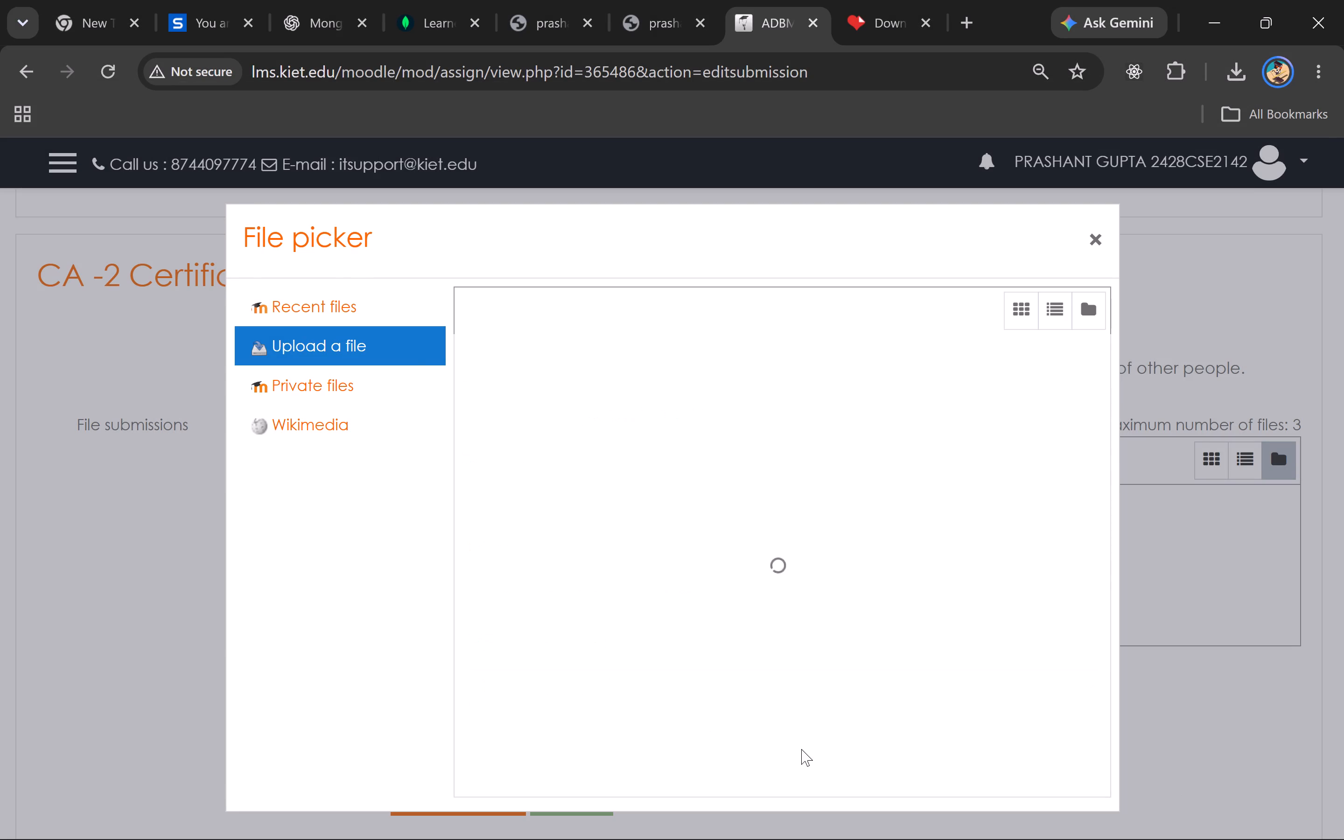
pyautogui.scroll(-1, 801, 749)
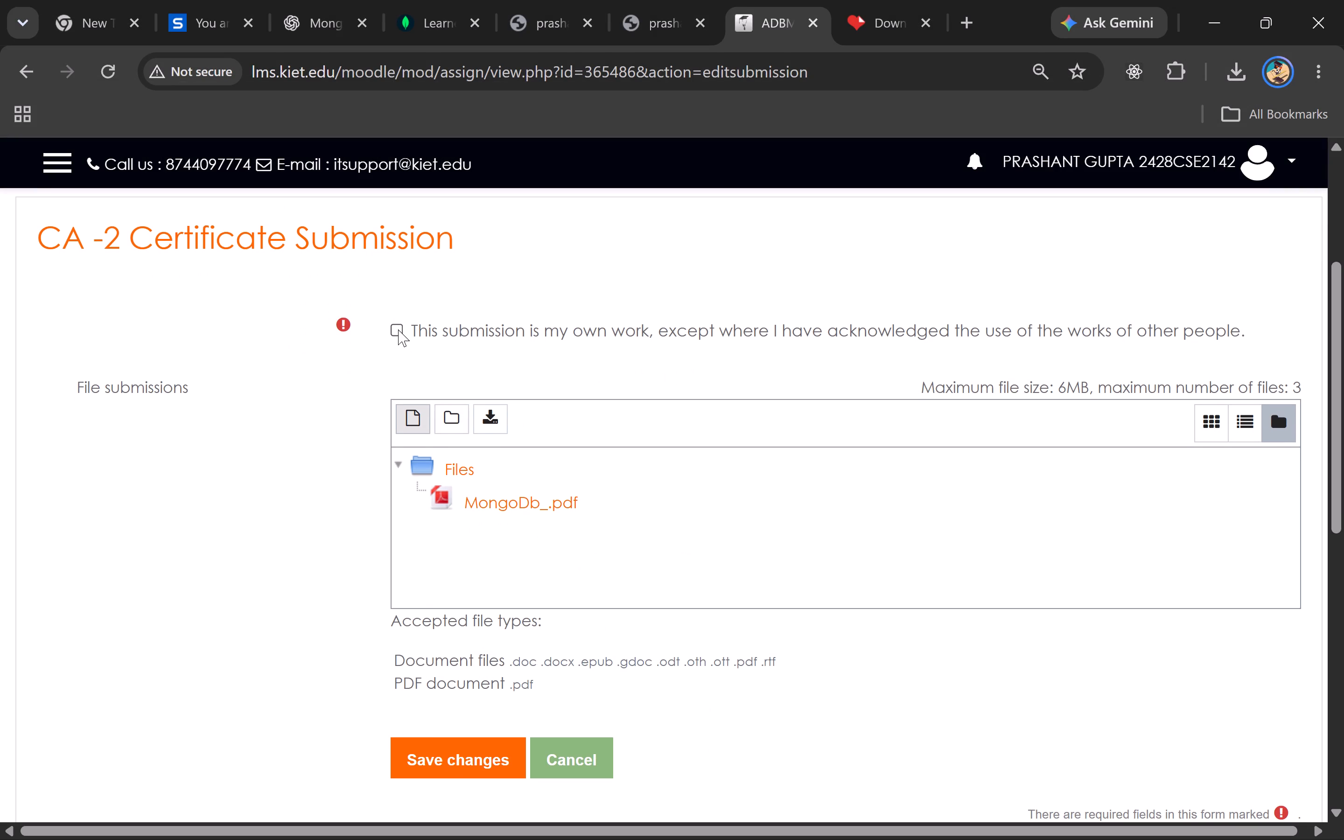
pyautogui.click(398, 329)
pyautogui.click(454, 755)
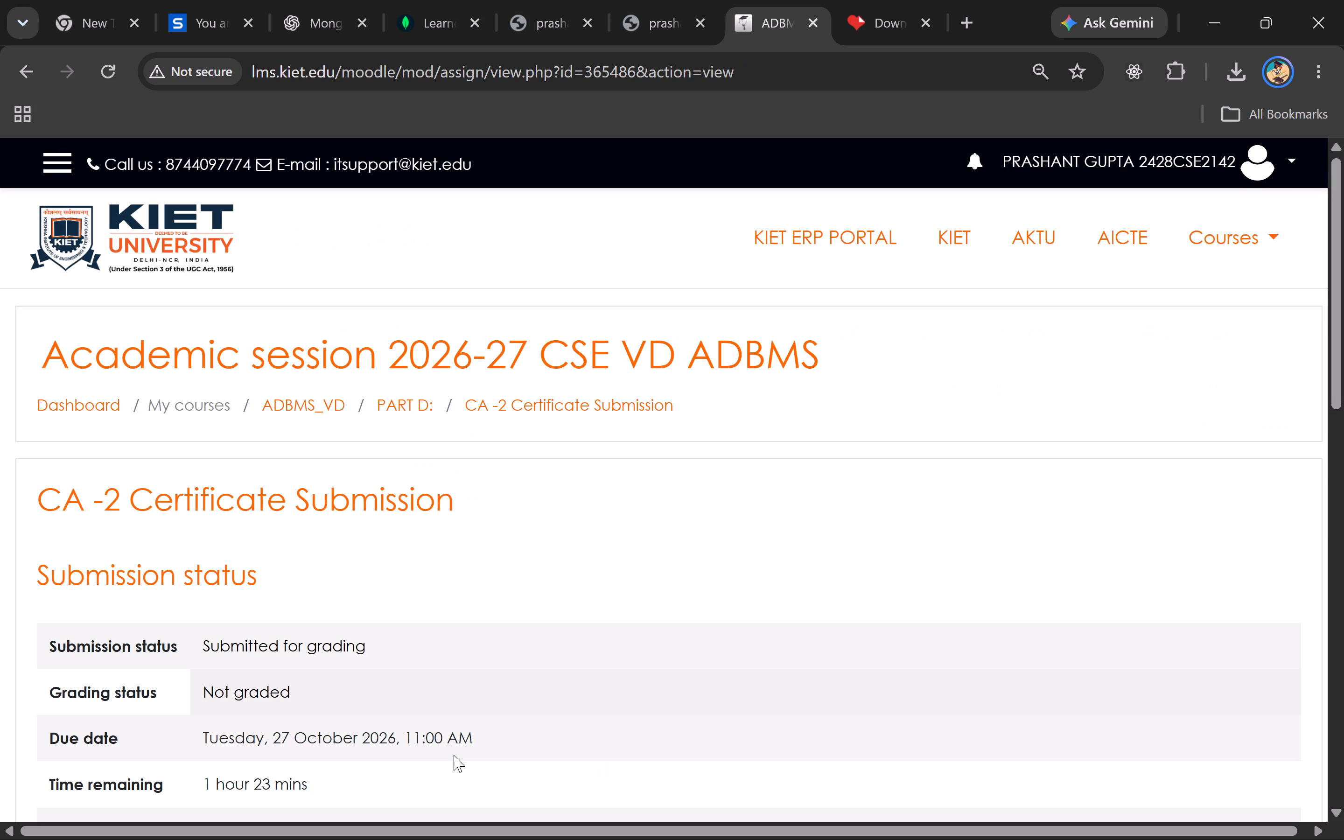
pyautogui.scroll(-2, 454, 755)
pyautogui.scroll(1, 454, 755)
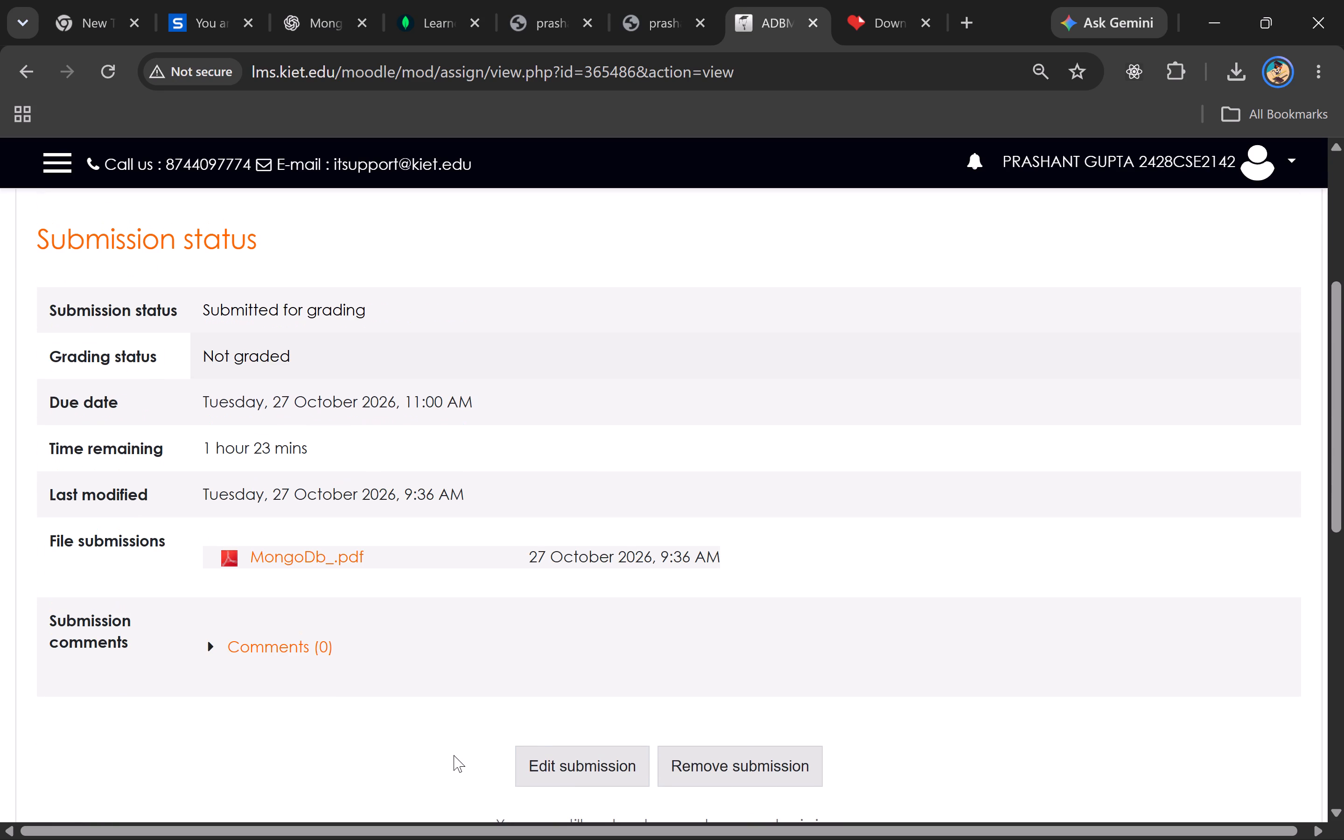
pyautogui.scroll(-1, 454, 755)
pyautogui.scroll(3, 454, 755)
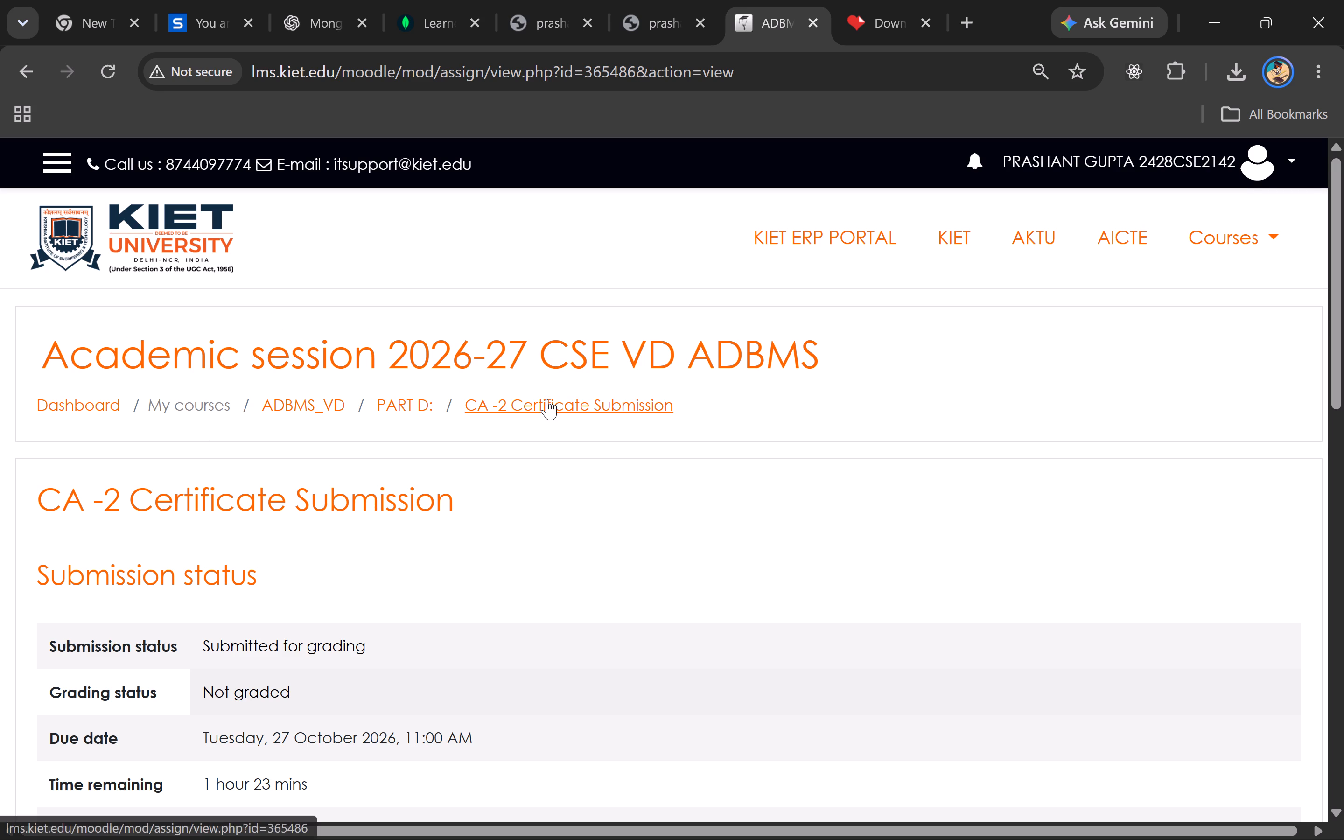
# Return to PART D of the ADBMS course and look through the course sections and their activities.
pyautogui.click(420, 404)
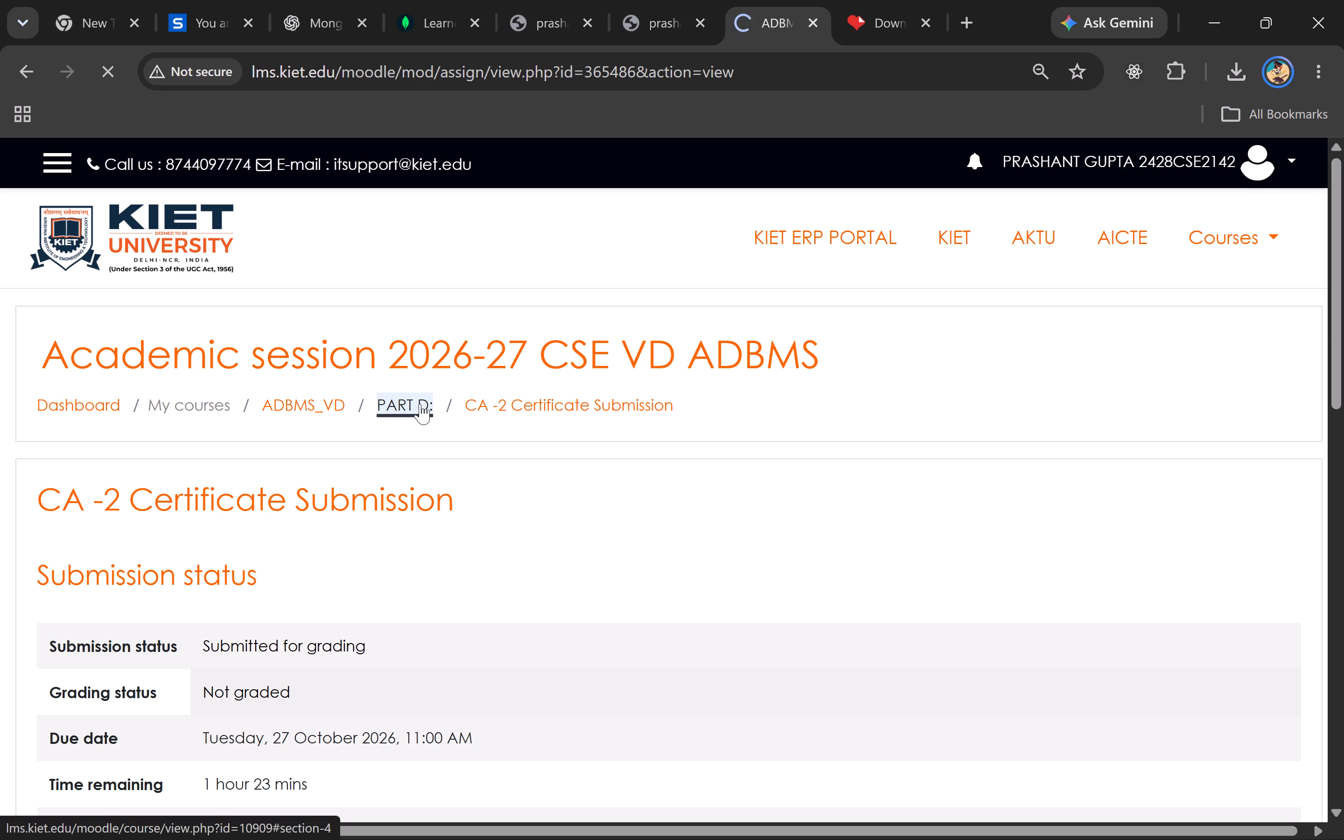
pyautogui.scroll(-1, 840, 565)
pyautogui.scroll(6, 840, 565)
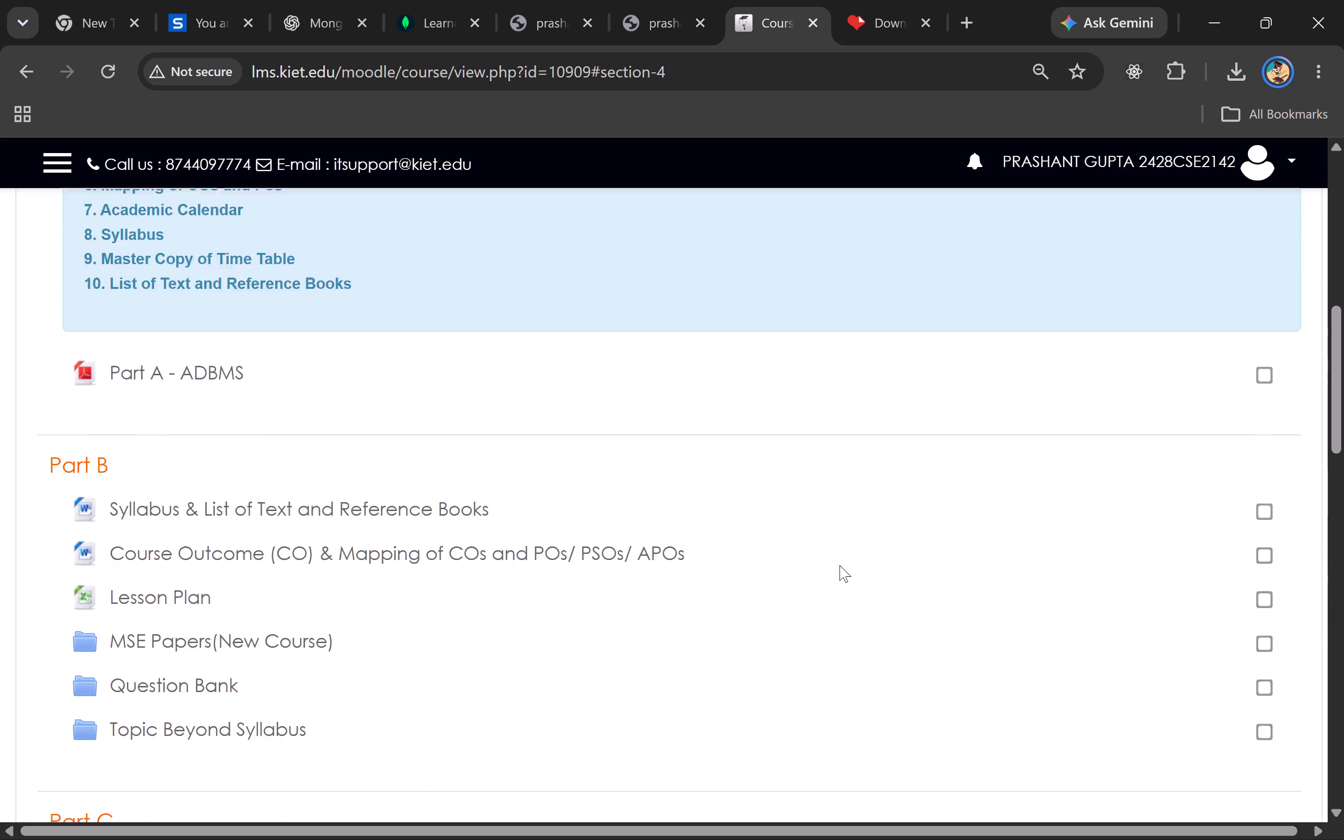
pyautogui.scroll(1, 840, 565)
pyautogui.scroll(-5, 840, 565)
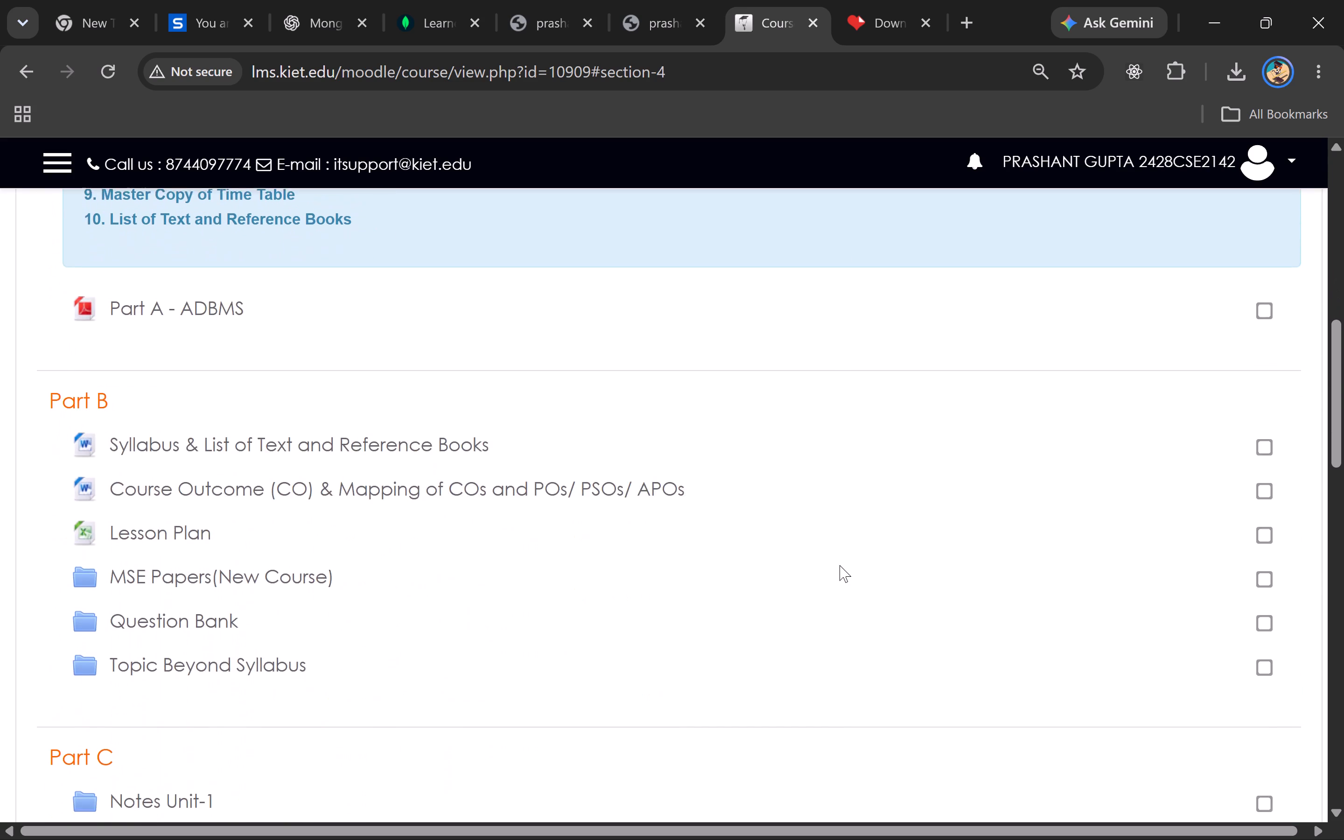
pyautogui.scroll(-1, 840, 565)
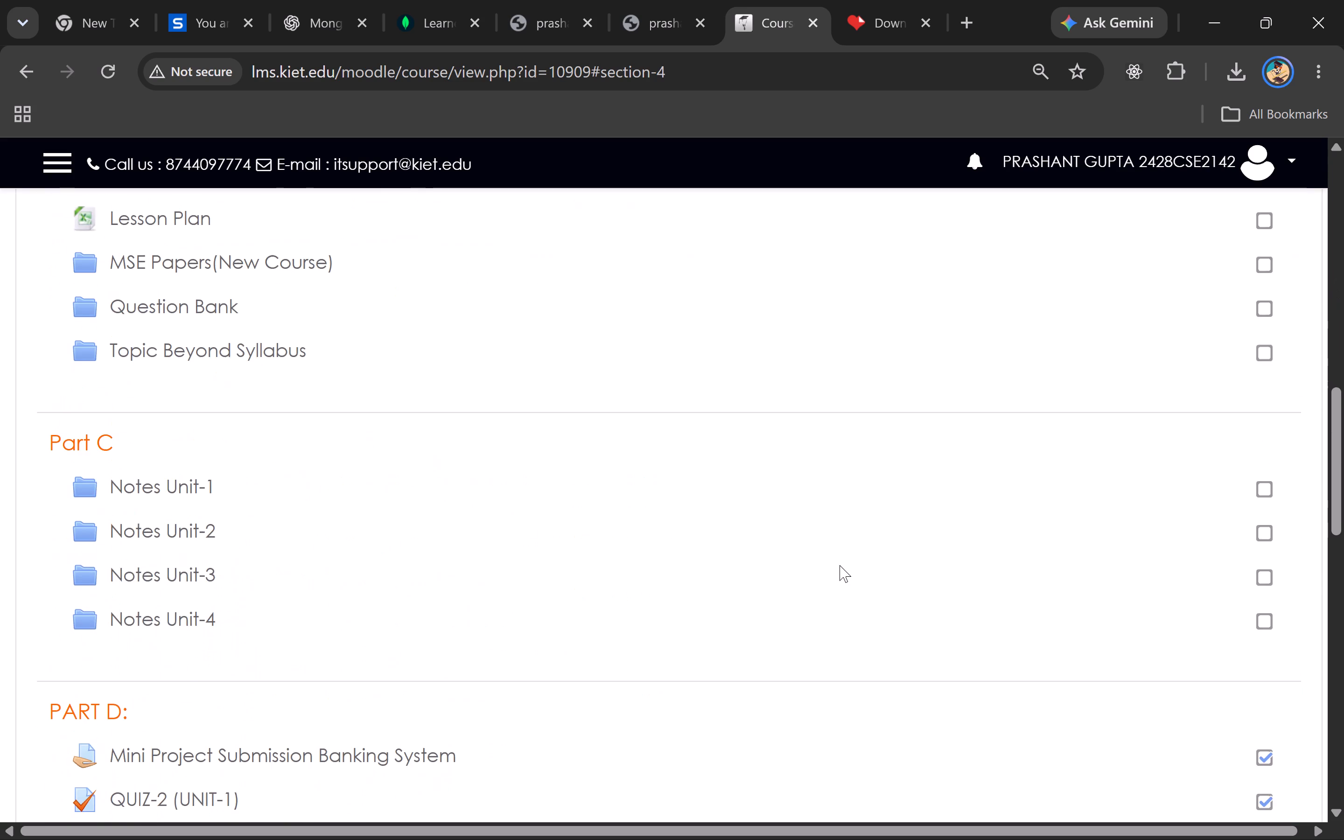